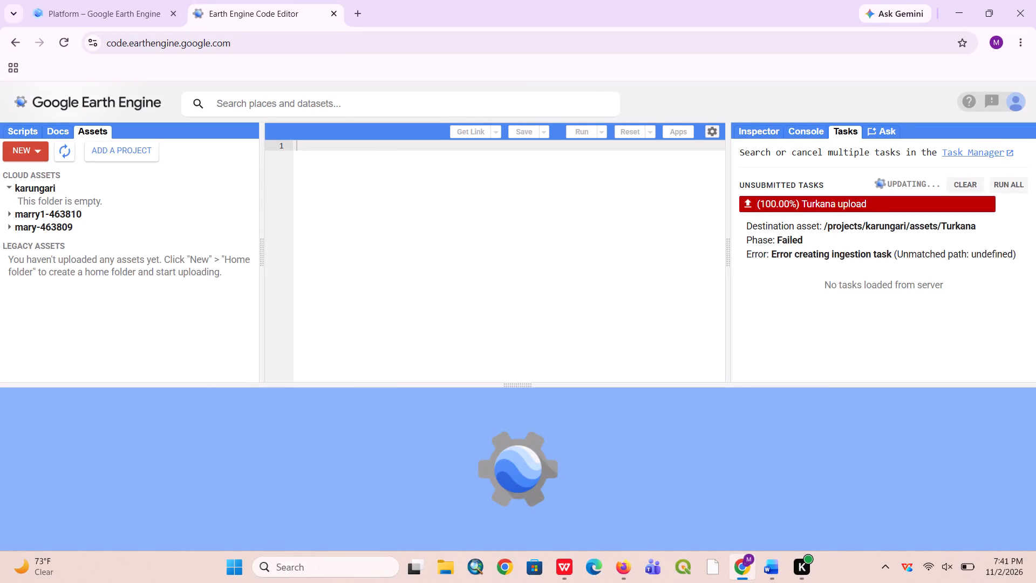
Close the Earth Engine Code Editor page.
{"action": "left_click", "coordinate": [335, 11]}
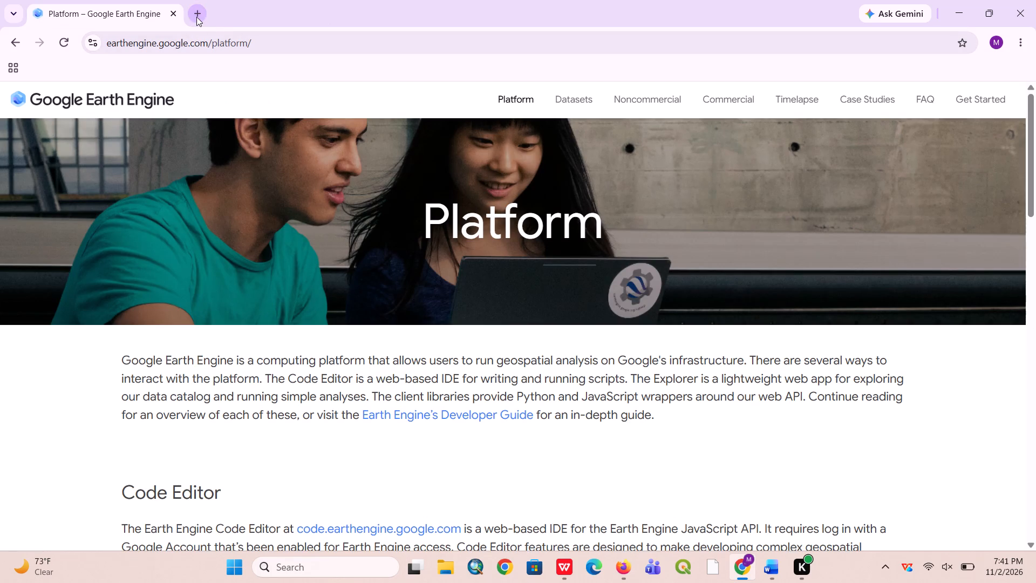
{"action": "left_click", "coordinate": [196, 17]}
{"action": "left_click", "coordinate": [441, 283]}
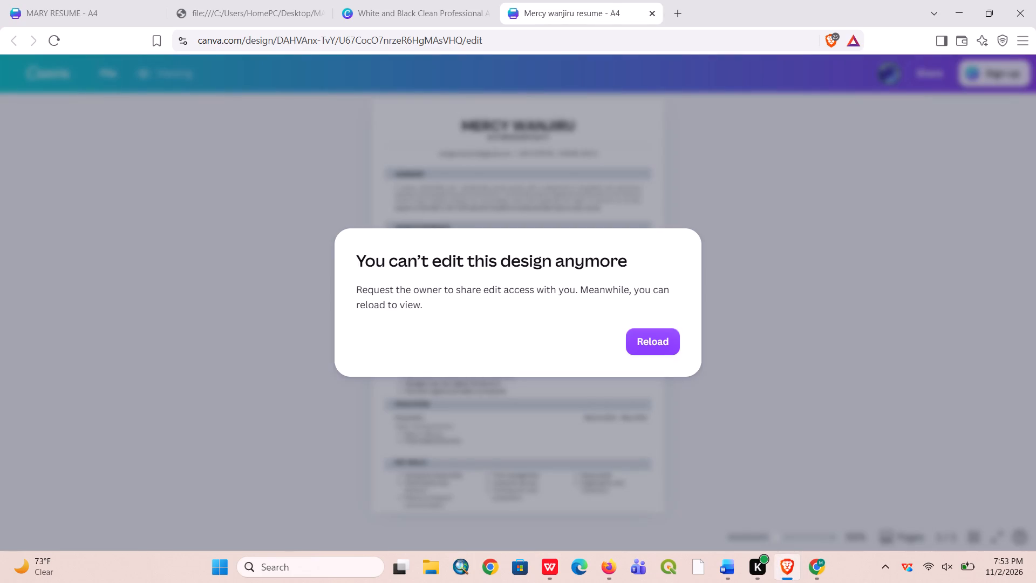
{"action": "left_click", "coordinate": [583, 8]}
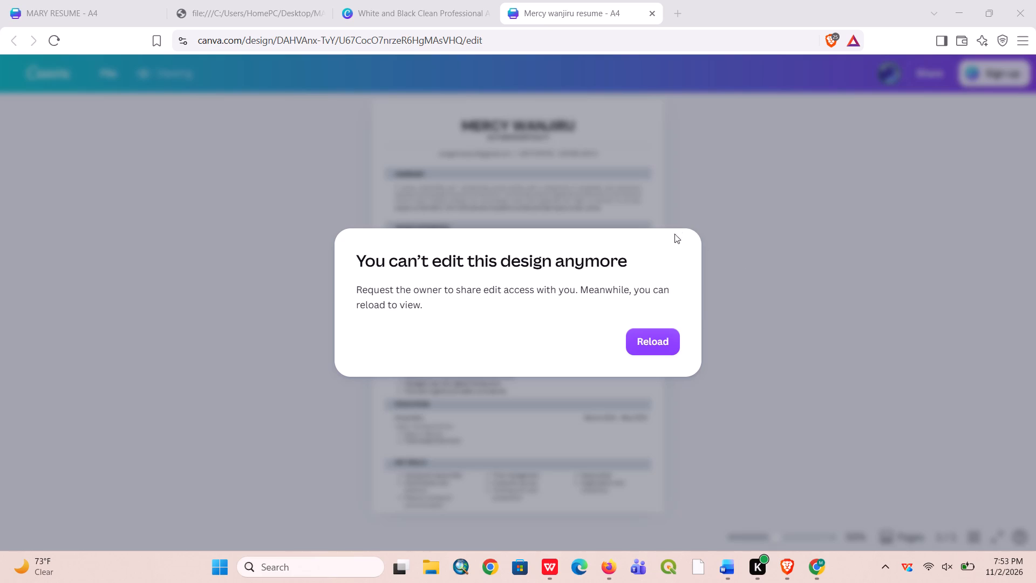
{"action": "left_click", "coordinate": [650, 334]}
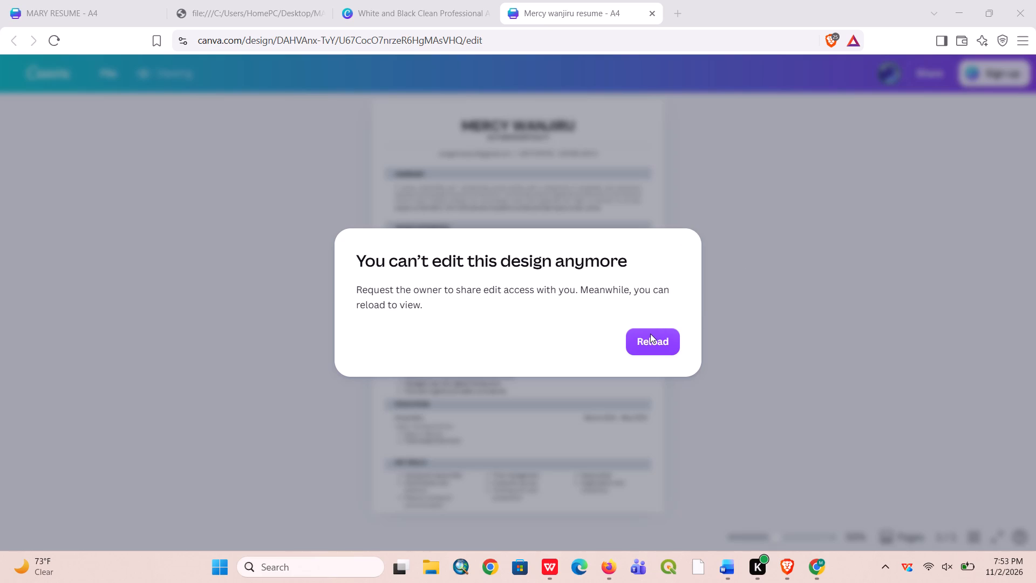
{"action": "triple_click", "coordinate": [655, 340]}
{"action": "left_click_drag", "start_coordinate": [655, 340], "coordinate": [339, 18]}
{"action": "left_click", "coordinate": [927, 567]}
{"action": "left_click", "coordinate": [650, 335]}
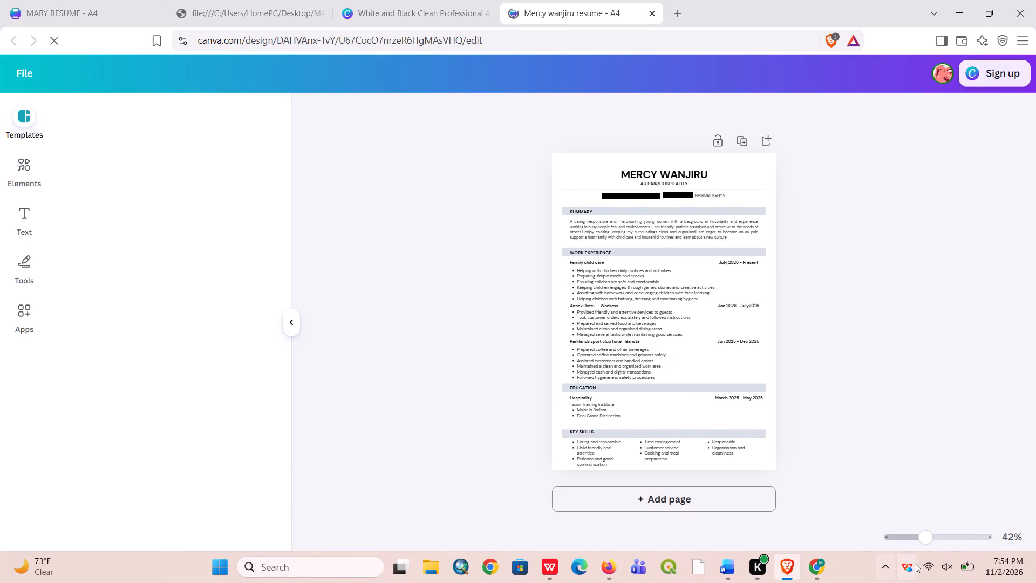
Examine the header, summary, work experience and education sections of the au pair/hospitality resume at 65% zoom.
{"action": "left_click", "coordinate": [941, 539]}
{"action": "triple_click", "coordinate": [941, 539]}
{"action": "double_click", "coordinate": [941, 539]}
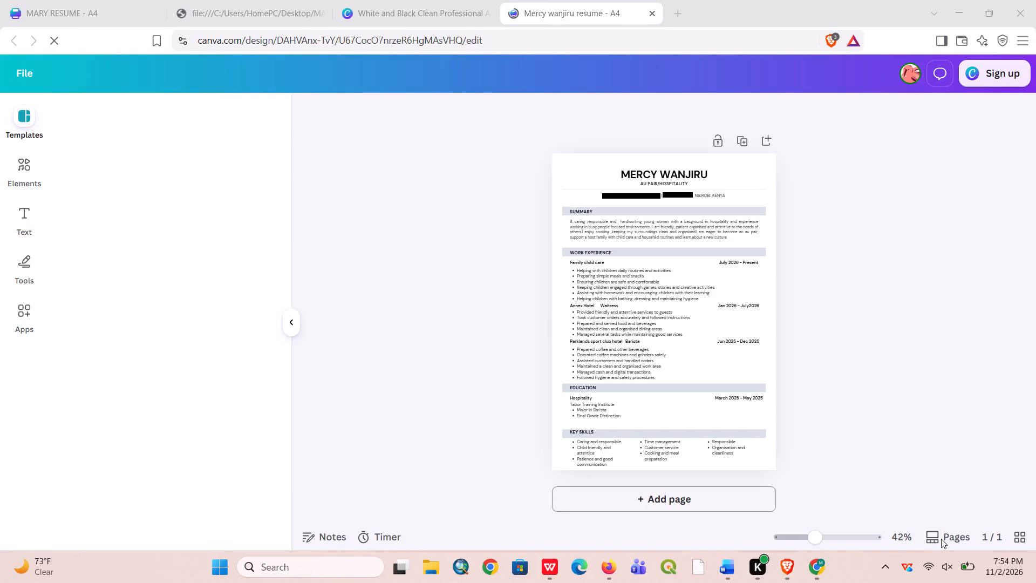
{"action": "left_click", "coordinate": [823, 537]}
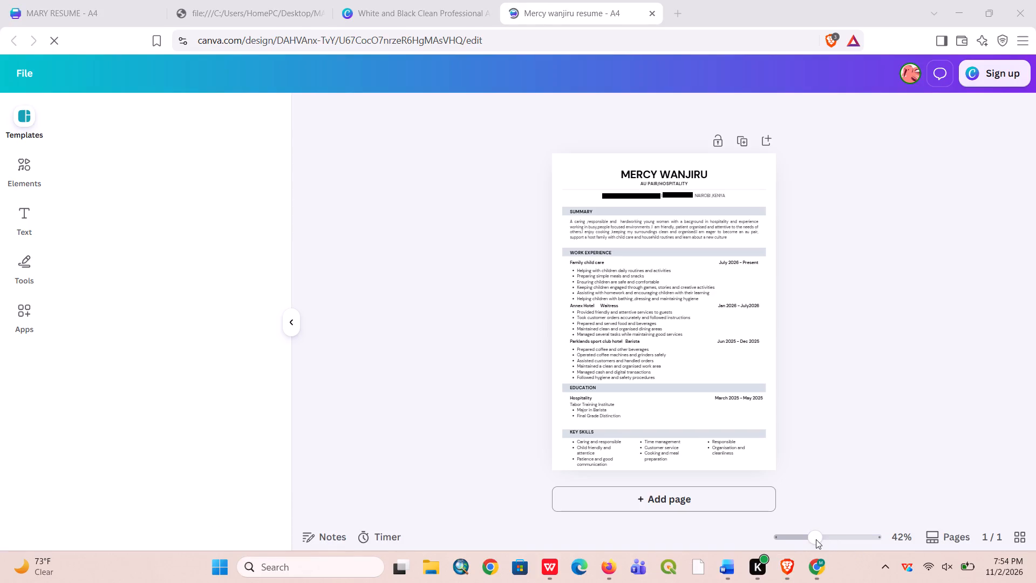
{"action": "double_click", "coordinate": [815, 539]}
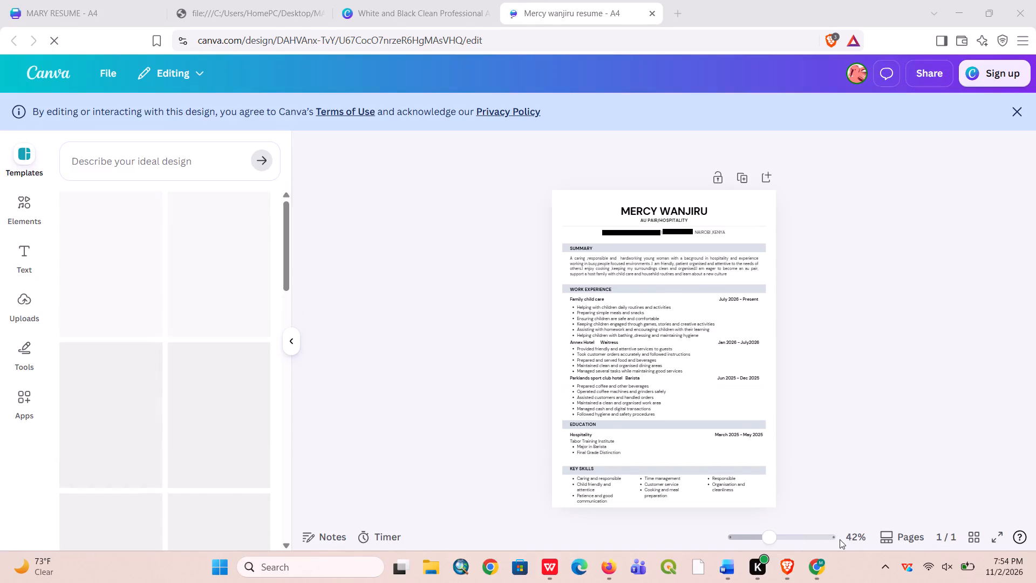
{"action": "left_click_drag", "start_coordinate": [771, 537], "coordinate": [786, 537]}
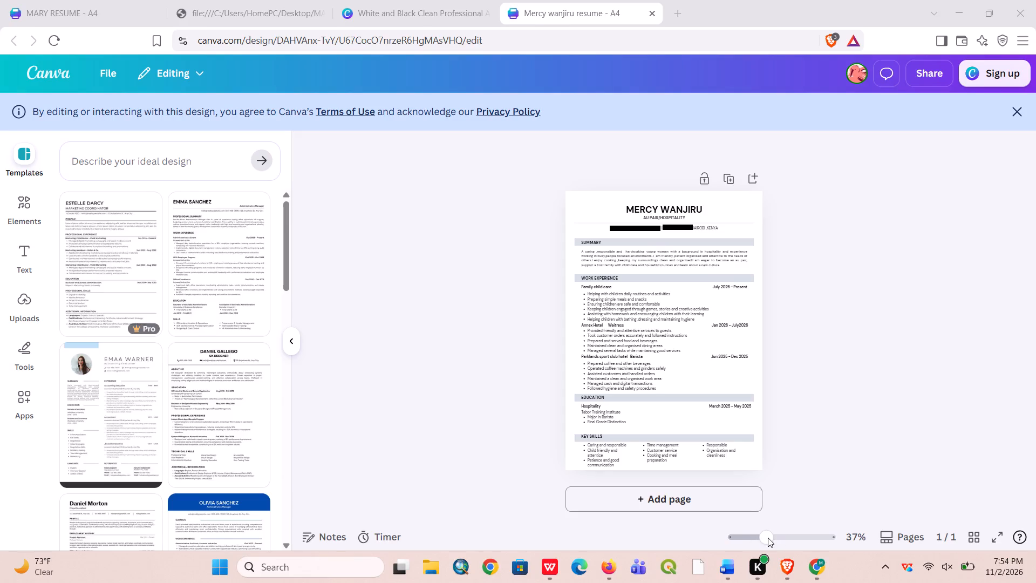
{"action": "left_click_drag", "start_coordinate": [768, 538], "coordinate": [806, 539]}
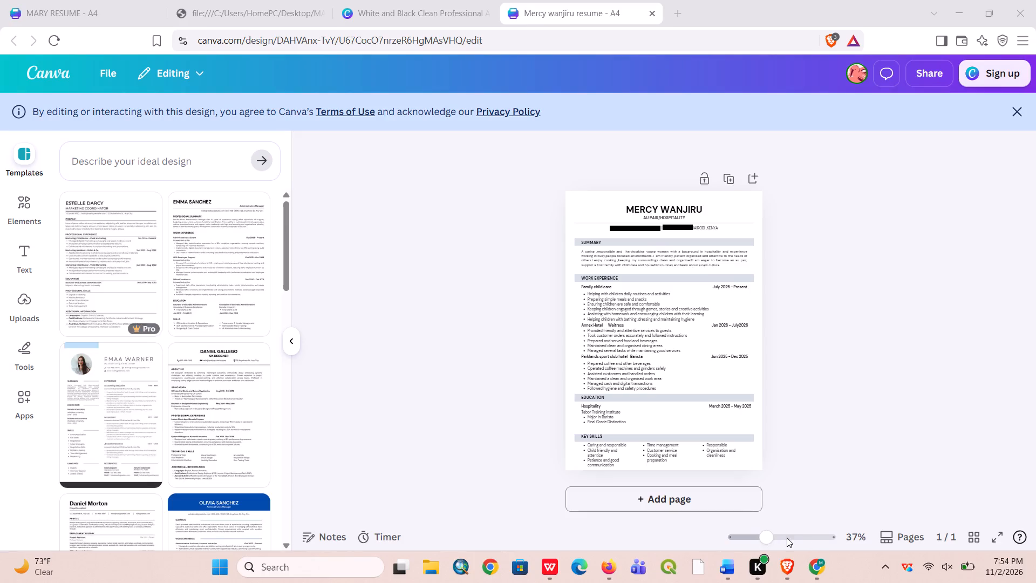
{"action": "left_click", "coordinate": [784, 535]}
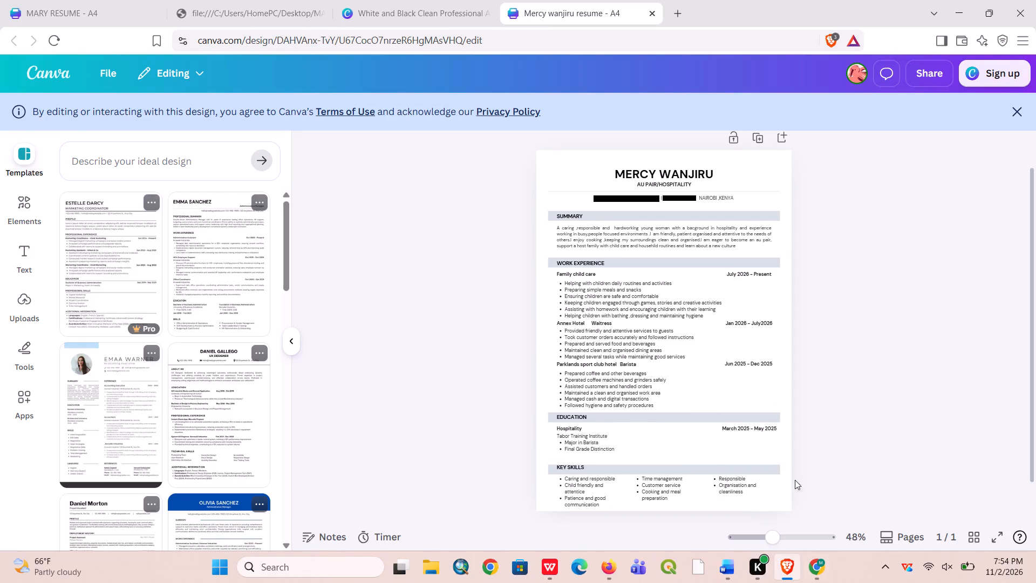
{"action": "left_click", "coordinate": [778, 542]}
{"action": "left_click_drag", "start_coordinate": [772, 534], "coordinate": [807, 534]}
{"action": "left_click_drag", "start_coordinate": [774, 539], "coordinate": [798, 537]}
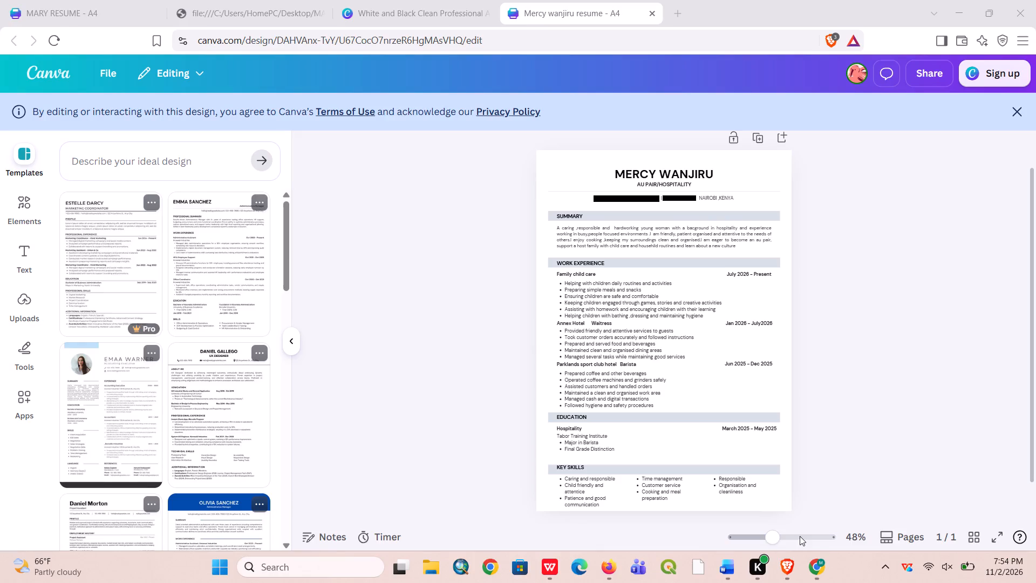
{"action": "left_click", "coordinate": [780, 537]}
{"action": "left_click_drag", "start_coordinate": [780, 537], "coordinate": [776, 537]}
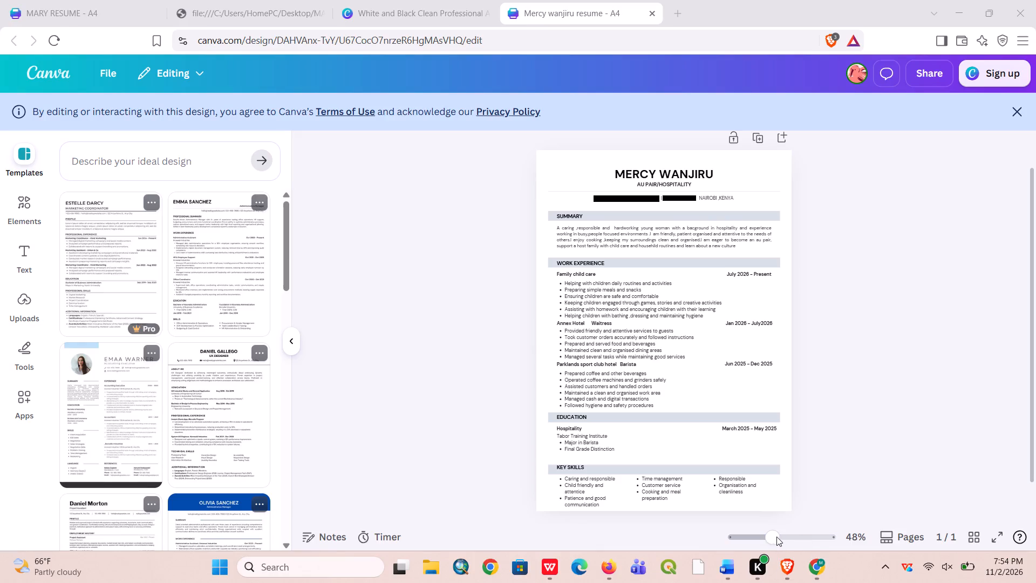
{"action": "left_click_drag", "start_coordinate": [776, 537], "coordinate": [771, 537]}
{"action": "double_click", "coordinate": [771, 537]}
{"action": "left_click_drag", "start_coordinate": [771, 537], "coordinate": [660, 384]}
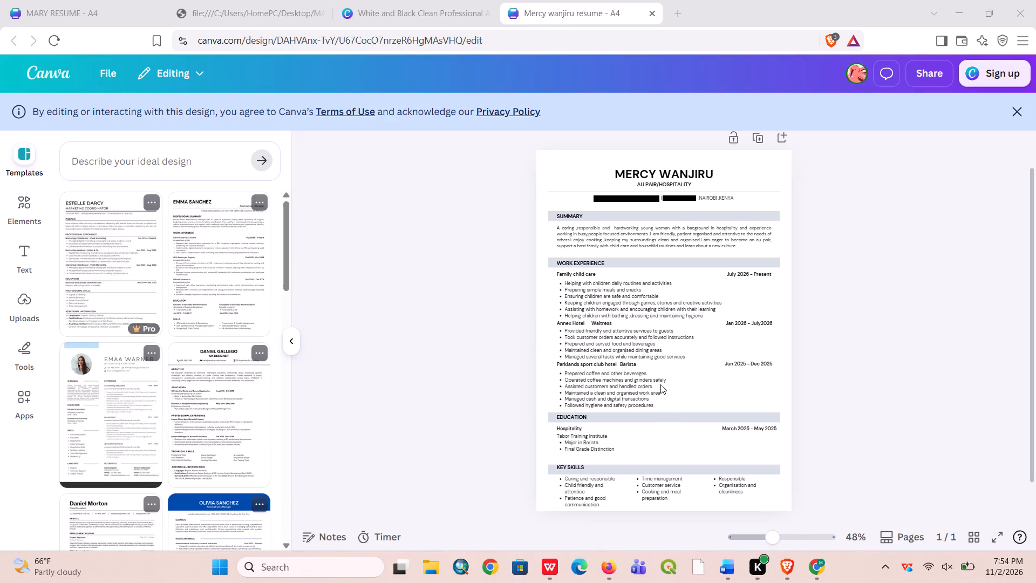
{"action": "left_click", "coordinate": [660, 384]}
{"action": "triple_click", "coordinate": [610, 235]}
{"action": "double_click", "coordinate": [610, 235]}
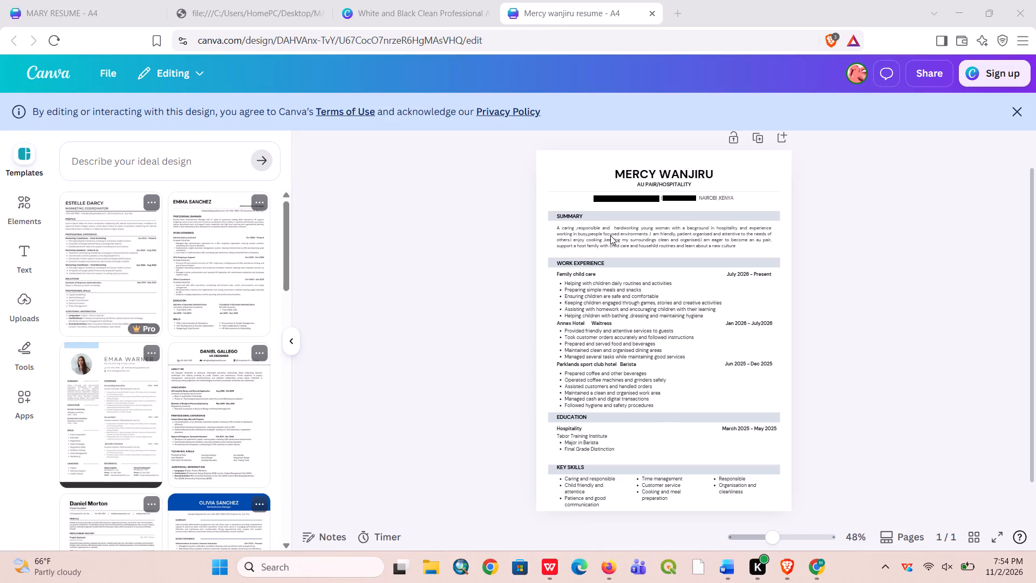
{"action": "triple_click", "coordinate": [610, 235]}
{"action": "left_click", "coordinate": [610, 235]}
{"action": "scroll", "coordinate": [751, 397], "scroll_direction": "left", "scroll_amount": 1}
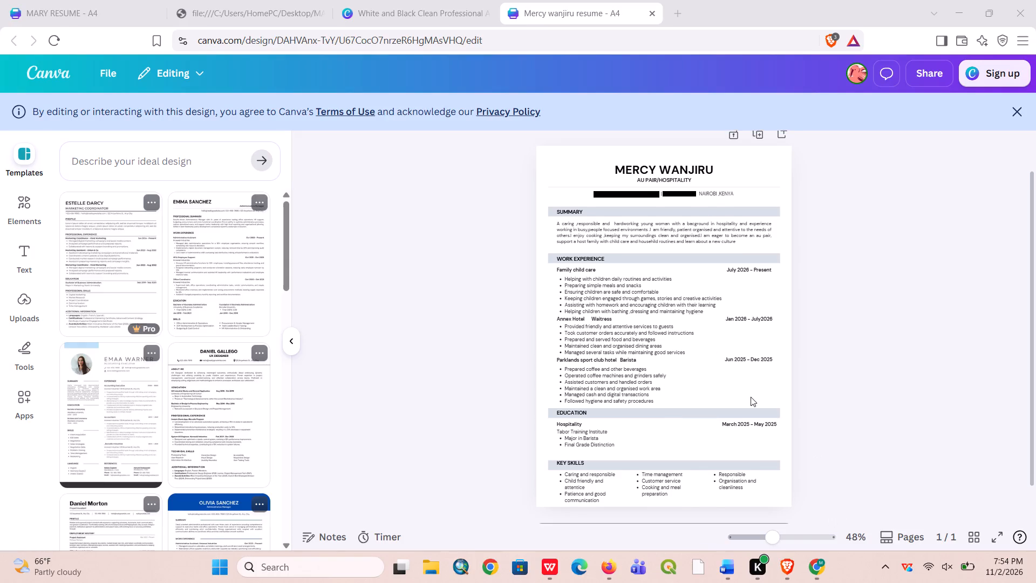
{"action": "scroll", "coordinate": [751, 397], "scroll_direction": "left", "scroll_amount": 1}
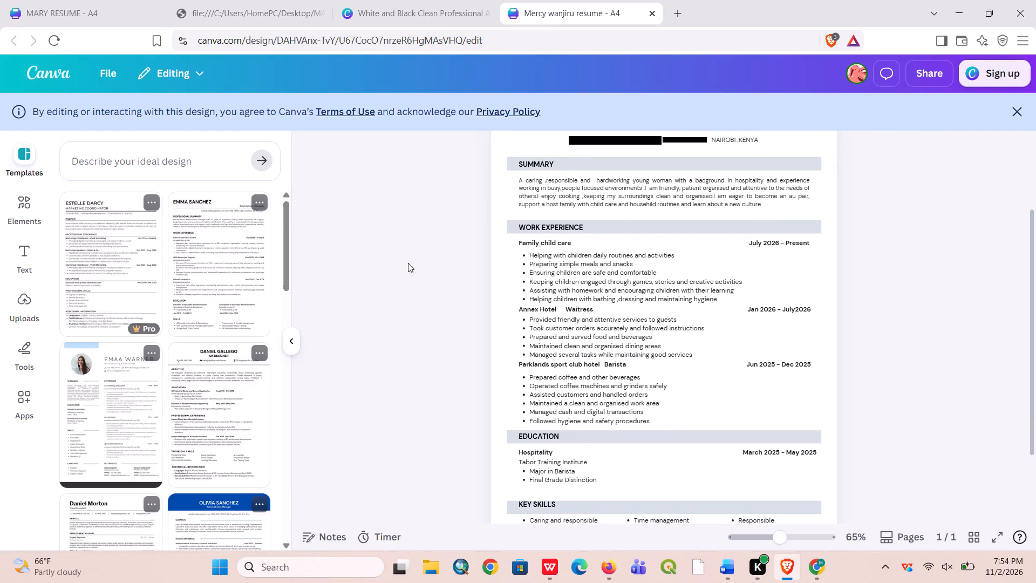
{"action": "scroll", "coordinate": [558, 166], "scroll_direction": "up", "scroll_amount": 1}
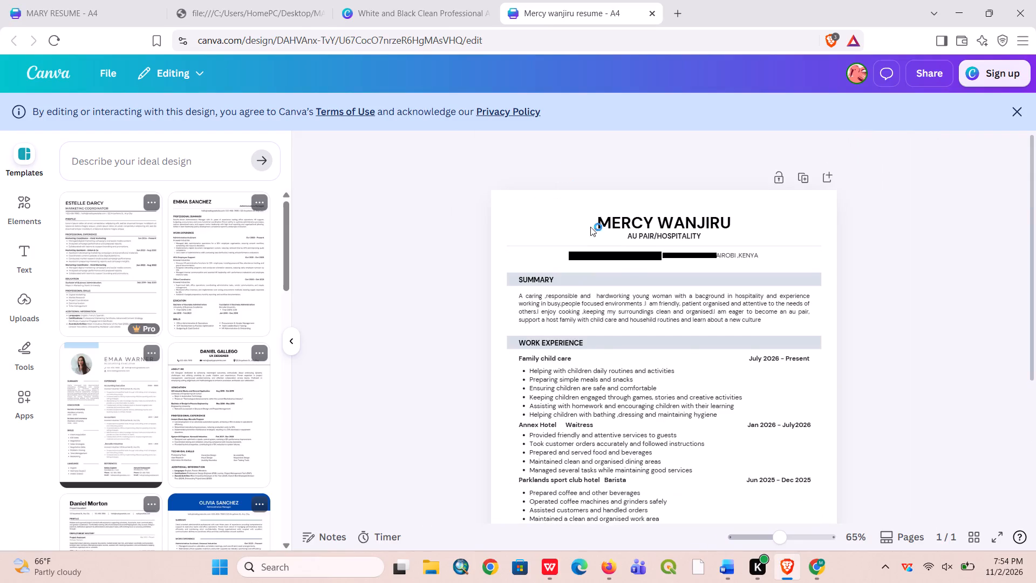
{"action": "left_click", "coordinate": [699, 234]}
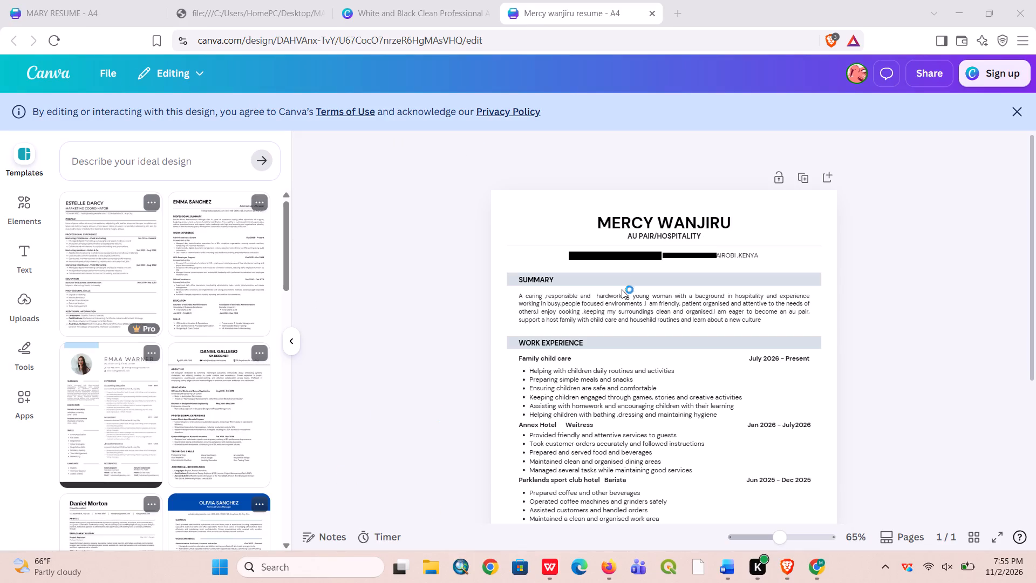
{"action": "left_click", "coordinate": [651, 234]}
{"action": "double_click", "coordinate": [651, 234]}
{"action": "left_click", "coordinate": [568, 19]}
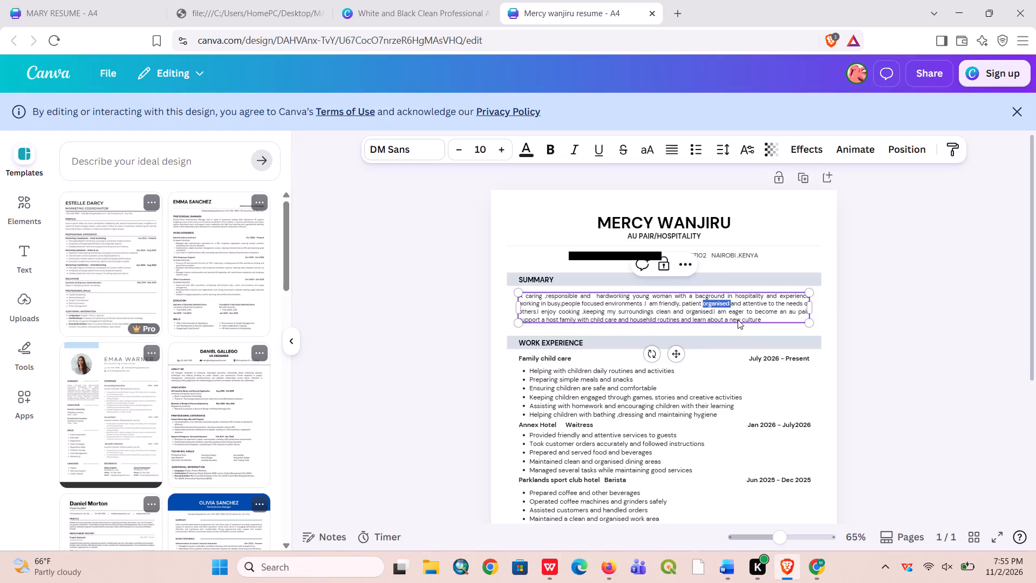
Delete the summary paragraph's wording from its end back to "patient organised and", including the cooking, au pair and host family sentences.
{"action": "left_click", "coordinate": [771, 317]}
{"action": "triple_click", "coordinate": [768, 317]}
{"action": "double_click", "coordinate": [767, 315]}
{"action": "triple_click", "coordinate": [767, 315]}
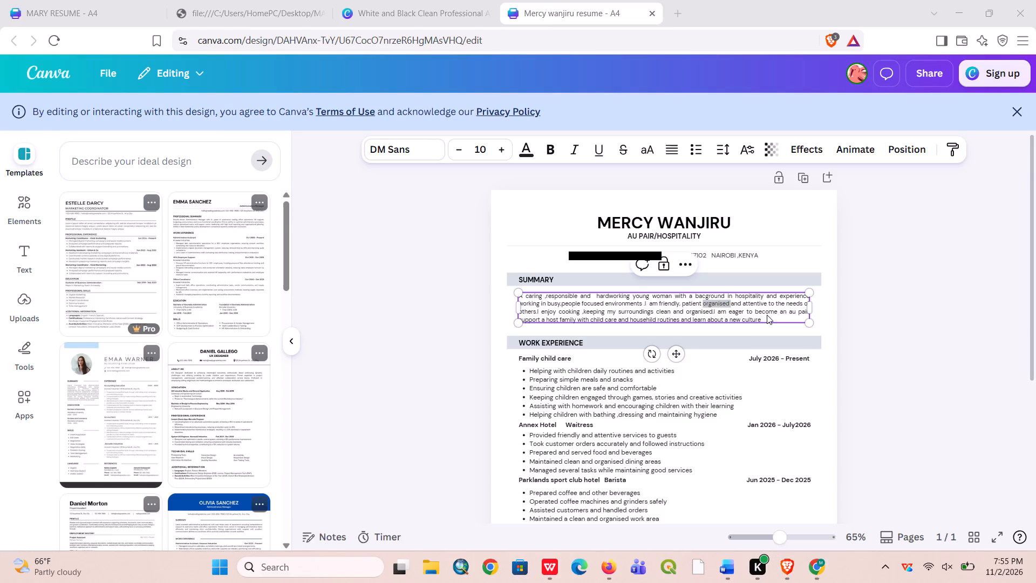
{"action": "double_click", "coordinate": [767, 315]}
{"action": "left_click", "coordinate": [768, 313]}
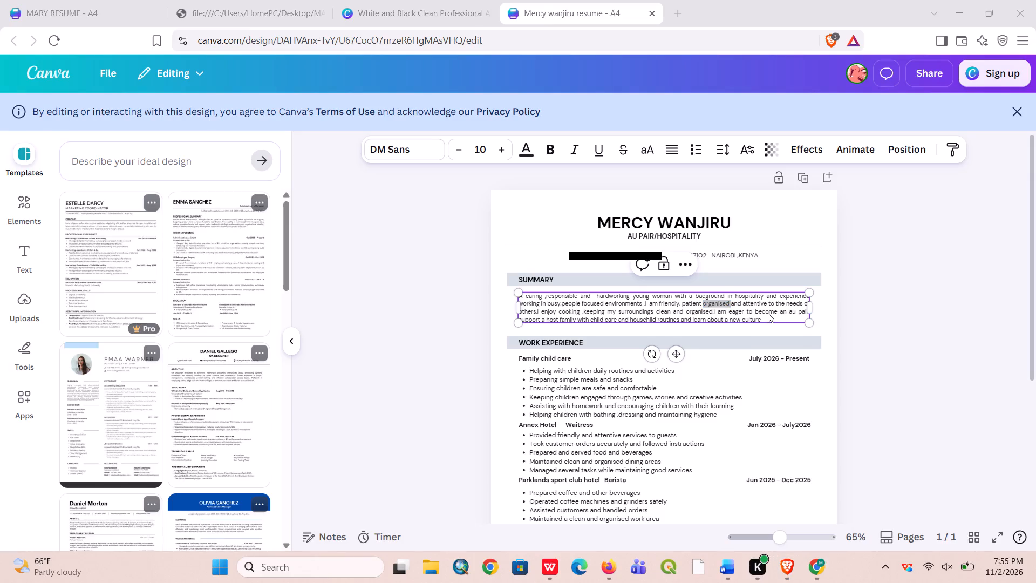
{"action": "left_click", "coordinate": [768, 313]}
{"action": "left_click_drag", "start_coordinate": [726, 321], "coordinate": [727, 333]}
{"action": "triple_click", "coordinate": [768, 318]}
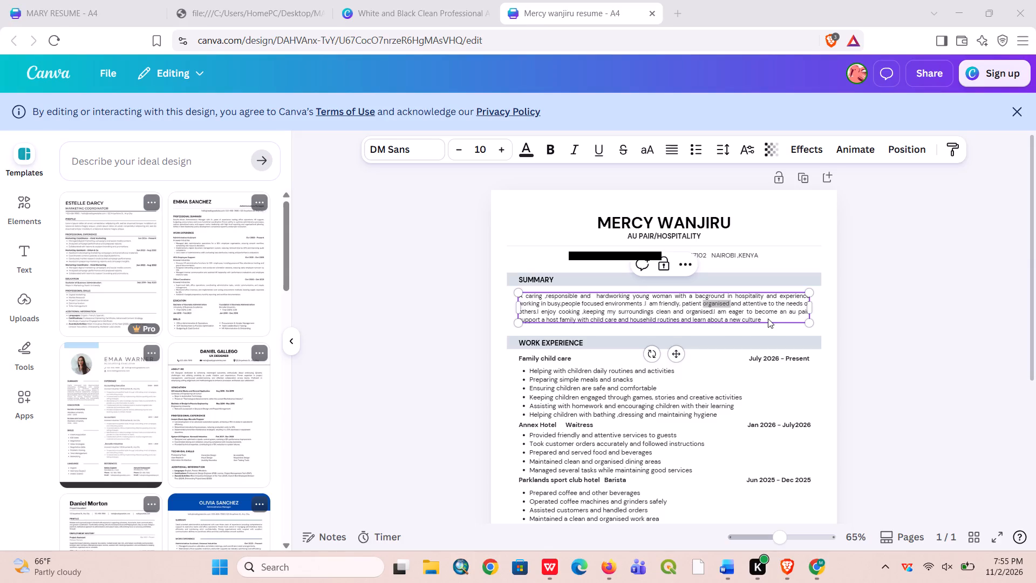
{"action": "left_click", "coordinate": [773, 316]}
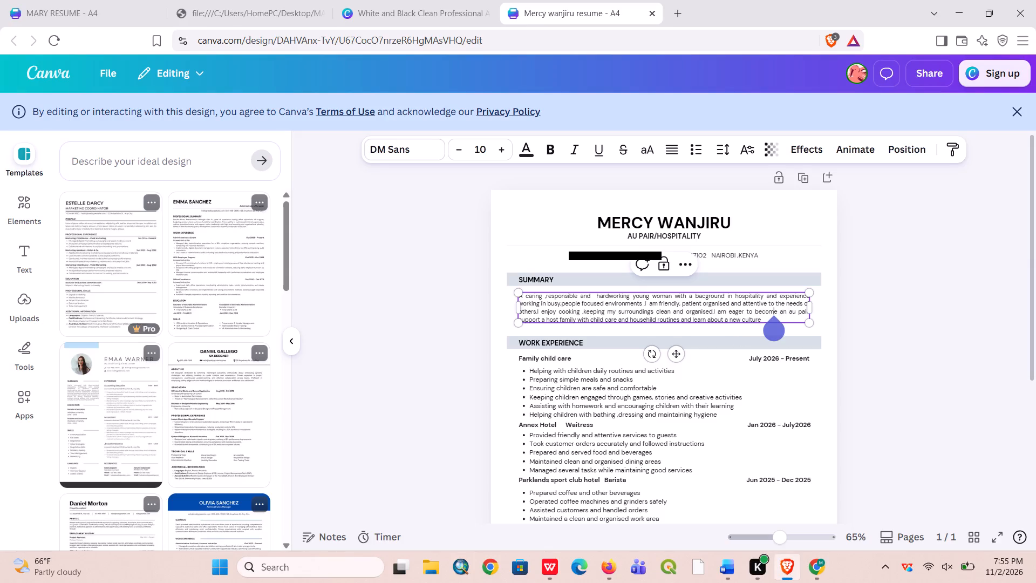
{"action": "key", "text": "BackSpace"}
{"action": "key", "text": "BackSpace"}
{"action": "key", "text": "BackSpace"}
{"action": "key", "text": "BackSpace"}
{"action": "key", "text": "BackSpace"}
{"action": "key", "text": "BackSpace"}
{"action": "key", "text": "BackSpace"}
{"action": "key", "text": "BackSpace"}
{"action": "key", "text": "BackSpace"}
{"action": "key", "text": "BackSpace"}
{"action": "key", "text": "BackSpace"}
{"action": "key", "text": "BackSpace"}
{"action": "key", "text": "BackSpace"}
{"action": "key", "text": "BackSpace"}
{"action": "key", "text": "BackSpace"}
{"action": "key", "text": "BackSpace"}
{"action": "key", "text": "BackSpace"}
{"action": "key", "text": "BackSpace"}
{"action": "key", "text": "BackSpace"}
{"action": "key", "text": "BackSpace"}
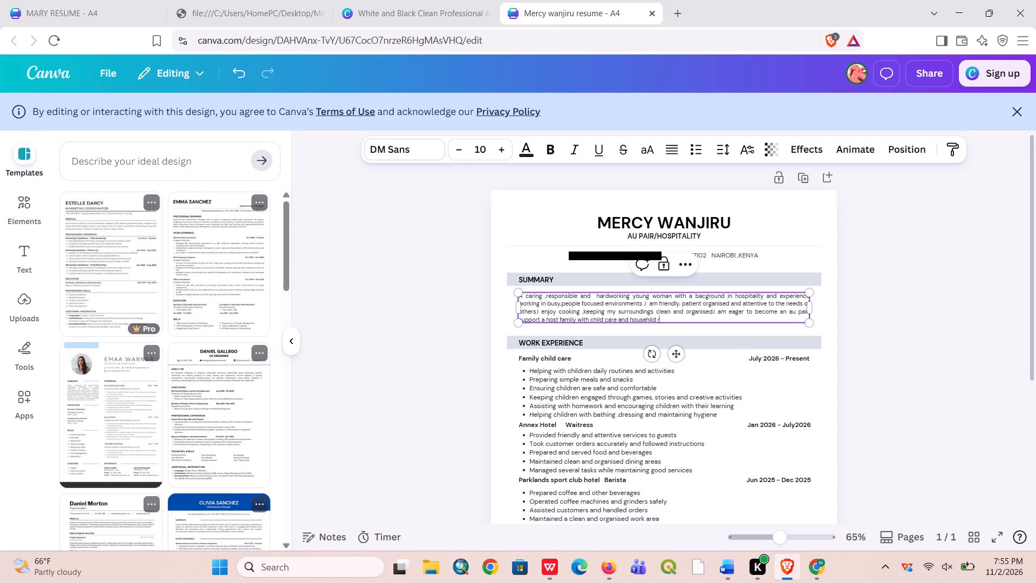
{"action": "key", "text": "BackSpace"}
{"action": "key", "text": "BackSpace"}
{"action": "key", "text": "BackSpace"}
{"action": "key", "text": "BackSpace"}
{"action": "key", "text": "BackSpace"}
{"action": "key", "text": "BackSpace"}
{"action": "key", "text": "BackSpace"}
{"action": "key", "text": "BackSpace"}
{"action": "key", "text": "BackSpace"}
{"action": "key", "text": "BackSpace"}
{"action": "key", "text": "BackSpace"}
{"action": "key", "text": "BackSpace"}
{"action": "key", "text": "BackSpace"}
{"action": "key", "text": "BackSpace"}
{"action": "key", "text": "BackSpace"}
{"action": "key", "text": "BackSpace"}
{"action": "key", "text": "BackSpace"}
{"action": "key", "text": "BackSpace"}
{"action": "key", "text": "BackSpace"}
{"action": "key", "text": "BackSpace"}
{"action": "key", "text": "BackSpace"}
{"action": "key", "text": "BackSpace"}
{"action": "key", "text": "BackSpace"}
{"action": "key", "text": "BackSpace"}
{"action": "key", "text": "BackSpace"}
{"action": "key", "text": "BackSpace"}
{"action": "key", "text": "BackSpace"}
{"action": "key", "text": "BackSpace"}
{"action": "key", "text": "BackSpace"}
{"action": "key", "text": "BackSpace"}
{"action": "key", "text": "BackSpace"}
{"action": "key", "text": "BackSpace"}
{"action": "key", "text": "BackSpace"}
{"action": "key", "text": "BackSpace"}
{"action": "key", "text": "BackSpace"}
{"action": "key", "text": "BackSpace"}
{"action": "key", "text": "BackSpace"}
{"action": "key", "text": "BackSpace"}
{"action": "key", "text": "BackSpace"}
{"action": "key", "text": "BackSpace"}
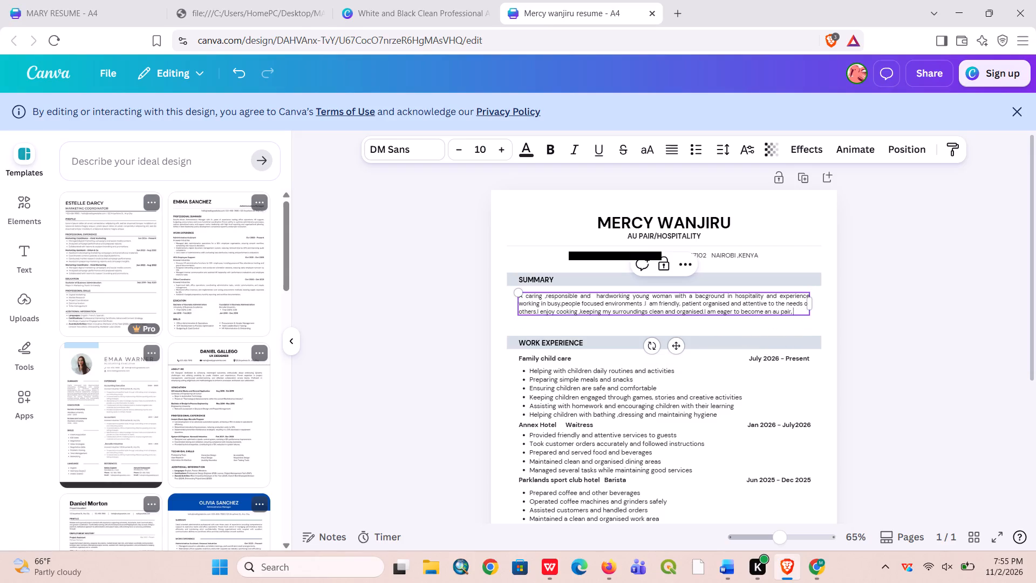
{"action": "key", "text": "BackSpace"}
{"action": "key", "text": "BackSpace"}
{"action": "key", "text": "BackSpace"}
{"action": "key", "text": "BackSpace"}
{"action": "key", "text": "BackSpace"}
{"action": "key", "text": "BackSpace"}
{"action": "key", "text": "BackSpace"}
{"action": "key", "text": "BackSpace"}
{"action": "key", "text": "BackSpace"}
{"action": "key", "text": "BackSpace"}
{"action": "key", "text": "BackSpace"}
{"action": "key", "text": "BackSpace"}
{"action": "key", "text": "BackSpace"}
{"action": "key", "text": "BackSpace"}
{"action": "key", "text": "BackSpace"}
{"action": "key", "text": "BackSpace"}
{"action": "key", "text": "BackSpace"}
{"action": "key", "text": "BackSpace"}
{"action": "key", "text": "BackSpace"}
{"action": "key", "text": "BackSpace"}
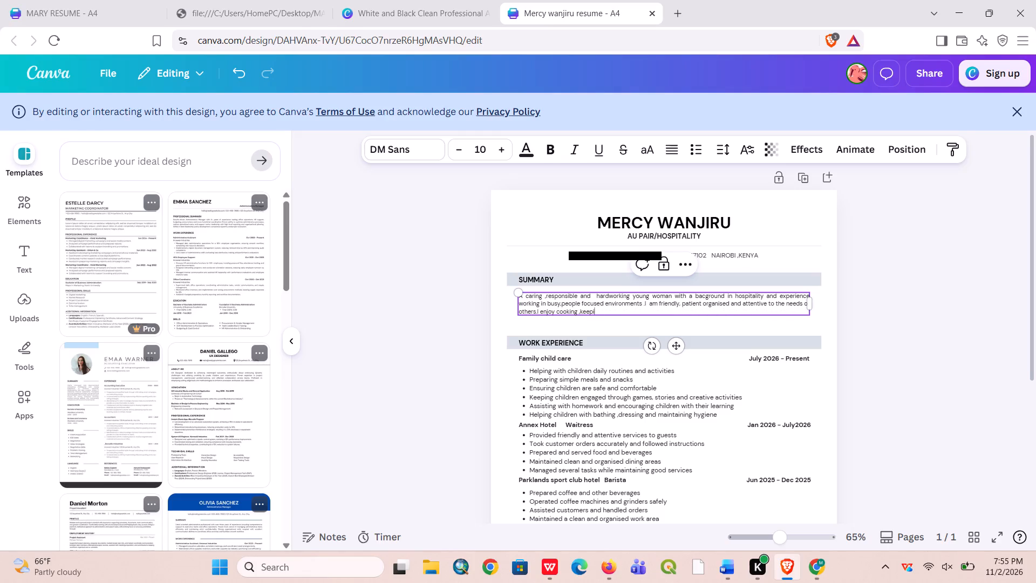
{"action": "key", "text": "BackSpace"}
{"action": "key", "text": "BackSpace"}
{"action": "key", "text": "BackSpace"}
{"action": "key", "text": "BackSpace"}
{"action": "key", "text": "BackSpace"}
{"action": "key", "text": "BackSpace"}
{"action": "key", "text": "BackSpace"}
{"action": "key", "text": "BackSpace"}
{"action": "key", "text": "BackSpace"}
{"action": "key", "text": "BackSpace"}
{"action": "key", "text": "BackSpace"}
{"action": "key", "text": "BackSpace"}
{"action": "key", "text": "BackSpace"}
{"action": "key", "text": "BackSpace"}
{"action": "key", "text": "BackSpace"}
{"action": "key", "text": "BackSpace"}
{"action": "key", "text": "BackSpace"}
{"action": "key", "text": "BackSpace"}
{"action": "key", "text": "BackSpace"}
{"action": "key", "text": "BackSpace"}
{"action": "key", "text": "BackSpace"}
{"action": "key", "text": "BackSpace"}
{"action": "key", "text": "BackSpace"}
{"action": "key", "text": "BackSpace"}
{"action": "key", "text": "BackSpace"}
{"action": "key", "text": "BackSpace"}
{"action": "key", "text": "BackSpace"}
{"action": "key", "text": "BackSpace"}
{"action": "key", "text": "BackSpace"}
{"action": "key", "text": "BackSpace"}
{"action": "key", "text": "BackSpace"}
{"action": "key", "text": "BackSpace"}
{"action": "key", "text": "BackSpace"}
{"action": "key", "text": "BackSpace"}
{"action": "key", "text": "BackSpace"}
{"action": "key", "text": "BackSpace"}
{"action": "key", "text": "BackSpace"}
{"action": "key", "text": "BackSpace"}
{"action": "key", "text": "BackSpace"}
{"action": "key", "text": "BackSpace"}
{"action": "key", "text": "BackSpace"}
{"action": "key", "text": "BackSpace"}
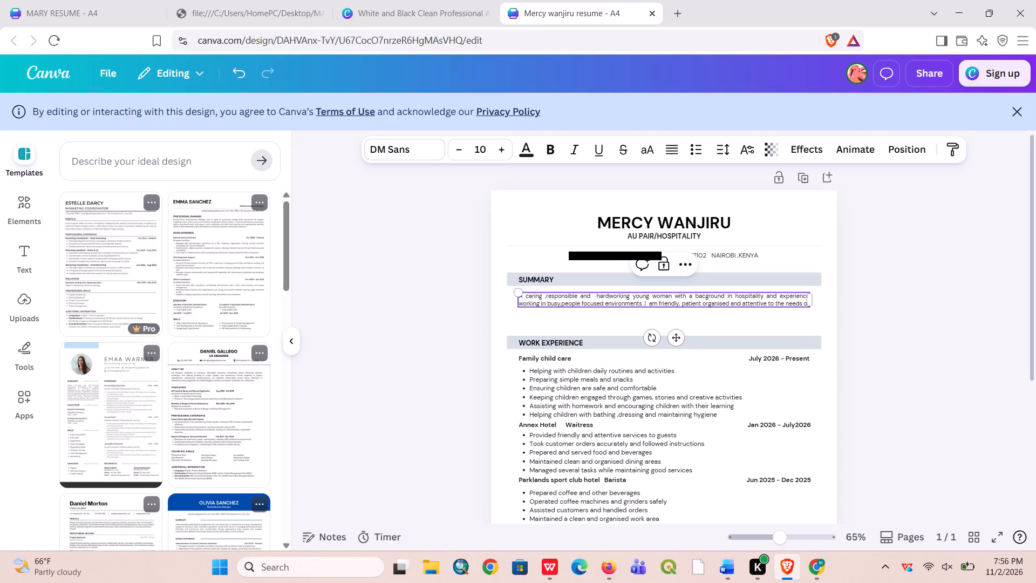
{"action": "key", "text": "BackSpace"}
{"action": "key", "text": "BackSpace"}
{"action": "key", "text": "BackSpace"}
{"action": "key", "text": "BackSpace"}
{"action": "key", "text": "BackSpace"}
{"action": "key", "text": "BackSpace"}
{"action": "key", "text": "BackSpace"}
{"action": "key", "text": "BackSpace"}
{"action": "key", "text": "BackSpace"}
{"action": "key", "text": "BackSpace"}
{"action": "key", "text": "BackSpace"}
{"action": "key", "text": "BackSpace"}
{"action": "key", "text": "BackSpace"}
Delete the rest of the summary paragraph, from "patient organised and" back to its opening "A caring, responsible" wording, leaving the text box empty.
{"action": "key", "text": "BackSpace"}
{"action": "key", "text": "BackSpace"}
{"action": "key", "text": "BackSpace"}
{"action": "key", "text": "BackSpace"}
{"action": "key", "text": "BackSpace"}
{"action": "key", "text": "BackSpace"}
{"action": "key", "text": "BackSpace"}
{"action": "key", "text": "BackSpace"}
{"action": "key", "text": "BackSpace"}
{"action": "key", "text": "BackSpace"}
{"action": "key", "text": "BackSpace"}
{"action": "key", "text": "BackSpace"}
{"action": "key", "text": "BackSpace"}
{"action": "key", "text": "BackSpace"}
{"action": "key", "text": "BackSpace"}
{"action": "key", "text": "BackSpace"}
{"action": "key", "text": "BackSpace"}
{"action": "key", "text": "BackSpace"}
{"action": "key", "text": "BackSpace"}
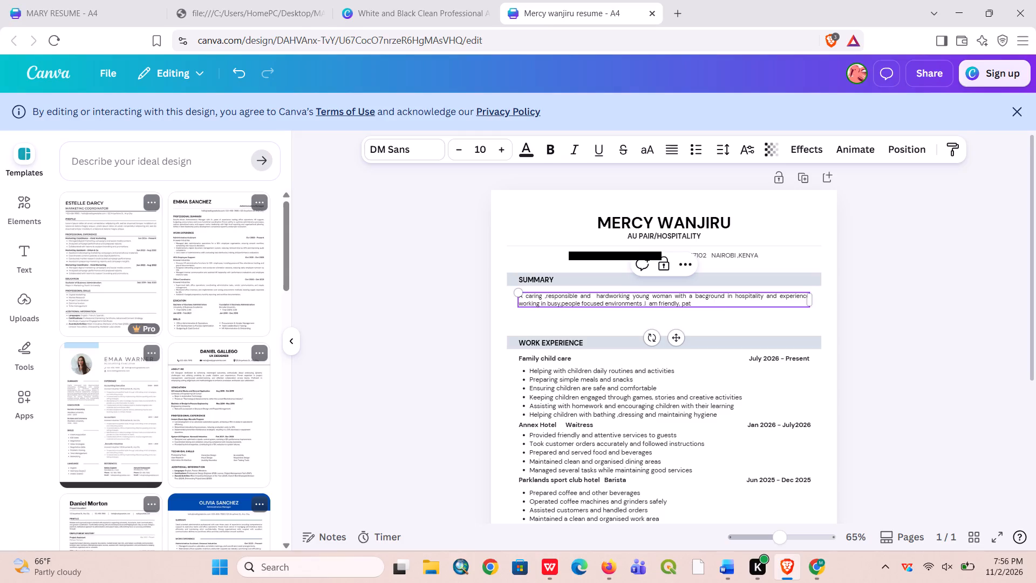
{"action": "key", "text": "BackSpace"}
{"action": "key", "text": "BackSpace"}
{"action": "key", "text": "BackSpace"}
{"action": "key", "text": "BackSpace"}
{"action": "key", "text": "BackSpace"}
{"action": "key", "text": "BackSpace"}
{"action": "key", "text": "BackSpace"}
{"action": "key", "text": "BackSpace"}
{"action": "key", "text": "BackSpace"}
{"action": "key", "text": "BackSpace"}
{"action": "key", "text": "BackSpace"}
{"action": "key", "text": "BackSpace"}
{"action": "key", "text": "BackSpace"}
{"action": "key", "text": "BackSpace"}
{"action": "key", "text": "BackSpace"}
{"action": "key", "text": "BackSpace"}
{"action": "key", "text": "BackSpace"}
{"action": "key", "text": "BackSpace"}
{"action": "key", "text": "BackSpace"}
{"action": "key", "text": "BackSpace"}
{"action": "key", "text": "BackSpace"}
{"action": "key", "text": "BackSpace"}
{"action": "key", "text": "BackSpace"}
{"action": "key", "text": "BackSpace"}
{"action": "key", "text": "BackSpace"}
{"action": "key", "text": "BackSpace"}
{"action": "key", "text": "BackSpace"}
{"action": "key", "text": "BackSpace"}
{"action": "key", "text": "BackSpace"}
{"action": "key", "text": "BackSpace"}
{"action": "key", "text": "BackSpace"}
{"action": "key", "text": "BackSpace"}
{"action": "key", "text": "BackSpace"}
{"action": "key", "text": "BackSpace"}
{"action": "key", "text": "BackSpace"}
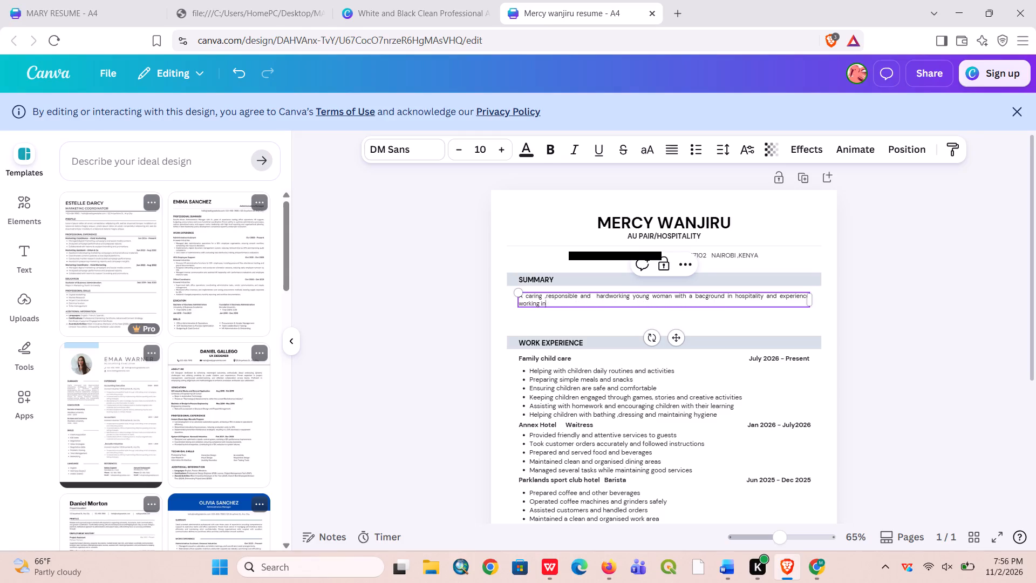
{"action": "key", "text": "BackSpace"}
{"action": "key", "text": "BackSpace"}
{"action": "key", "text": "BackSpace"}
{"action": "key", "text": "BackSpace"}
{"action": "key", "text": "BackSpace"}
{"action": "key", "text": "BackSpace"}
{"action": "key", "text": "BackSpace"}
{"action": "key", "text": "BackSpace"}
{"action": "key", "text": "BackSpace"}
{"action": "key", "text": "BackSpace"}
{"action": "key", "text": "BackSpace"}
{"action": "key", "text": "BackSpace"}
{"action": "key", "text": "BackSpace"}
{"action": "key", "text": "BackSpace"}
{"action": "key", "text": "BackSpace"}
{"action": "key", "text": "BackSpace"}
{"action": "key", "text": "BackSpace"}
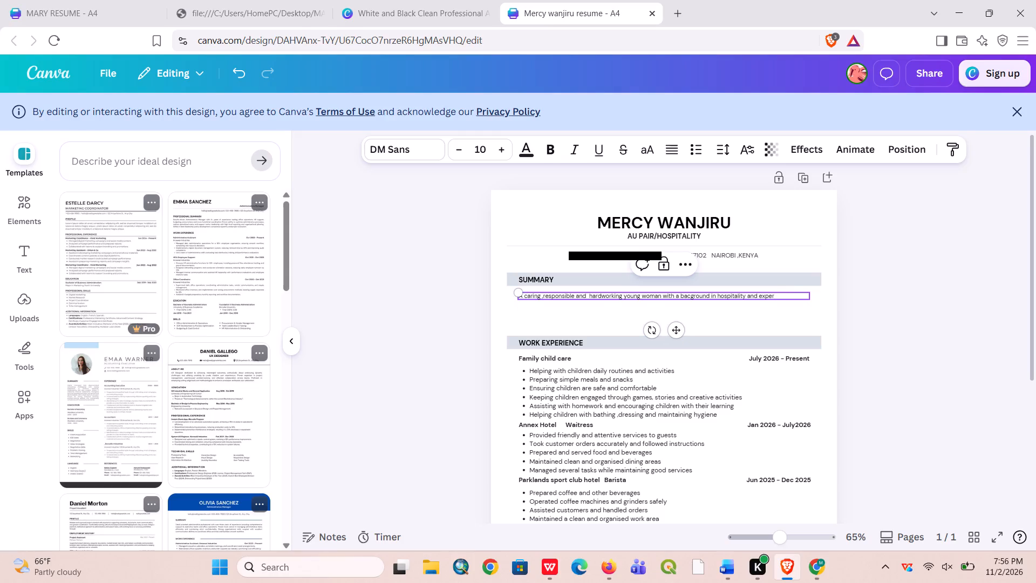
{"action": "key", "text": "BackSpace"}
{"action": "key", "text": "BackSpace"}
{"action": "key", "text": "BackSpace"}
{"action": "key", "text": "BackSpace"}
{"action": "key", "text": "BackSpace"}
{"action": "key", "text": "BackSpace"}
{"action": "key", "text": "BackSpace"}
{"action": "key", "text": "BackSpace"}
{"action": "key", "text": "BackSpace"}
{"action": "key", "text": "BackSpace"}
{"action": "key", "text": "BackSpace"}
{"action": "key", "text": "BackSpace"}
{"action": "key", "text": "BackSpace"}
{"action": "key", "text": "BackSpace"}
{"action": "key", "text": "BackSpace"}
{"action": "key", "text": "BackSpace"}
{"action": "key", "text": "BackSpace"}
{"action": "key", "text": "BackSpace"}
{"action": "key", "text": "BackSpace"}
{"action": "key", "text": "BackSpace"}
{"action": "key", "text": "BackSpace"}
{"action": "key", "text": "BackSpace"}
{"action": "key", "text": "BackSpace"}
{"action": "key", "text": "BackSpace"}
{"action": "key", "text": "BackSpace"}
{"action": "key", "text": "BackSpace"}
{"action": "key", "text": "BackSpace"}
{"action": "key", "text": "BackSpace"}
{"action": "key", "text": "BackSpace"}
{"action": "key", "text": "BackSpace"}
{"action": "key", "text": "BackSpace"}
{"action": "key", "text": "BackSpace"}
{"action": "key", "text": "BackSpace"}
{"action": "key", "text": "BackSpace"}
{"action": "key", "text": "BackSpace"}
{"action": "key", "text": "BackSpace"}
{"action": "key", "text": "BackSpace"}
{"action": "key", "text": "BackSpace"}
{"action": "key", "text": "BackSpace"}
{"action": "key", "text": "BackSpace"}
{"action": "key", "text": "BackSpace"}
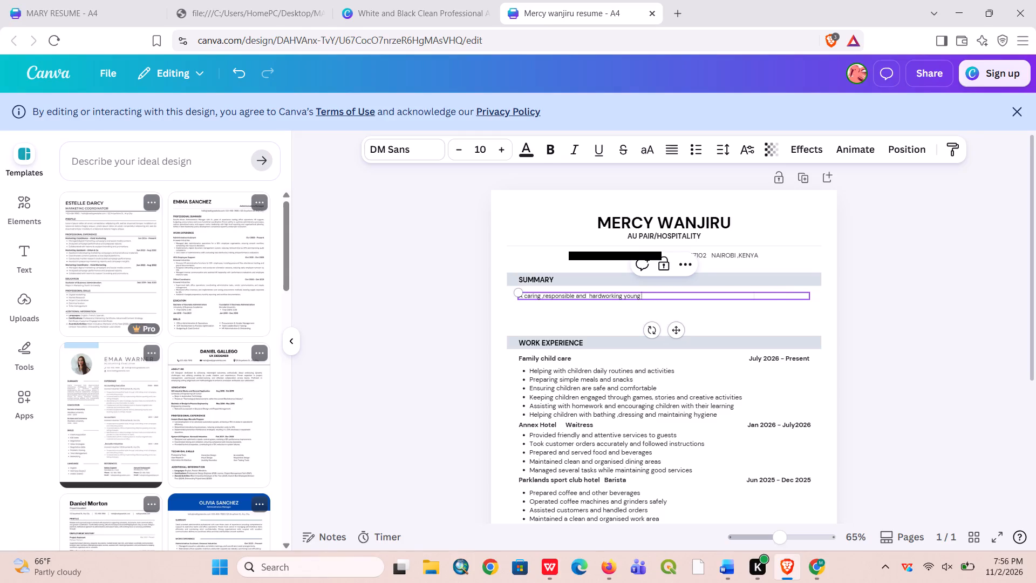
{"action": "key", "text": "BackSpace"}
{"action": "key", "text": "BackSpace"}
{"action": "key", "text": "BackSpace"}
{"action": "key", "text": "BackSpace"}
{"action": "key", "text": "BackSpace"}
{"action": "key", "text": "BackSpace"}
{"action": "key", "text": "BackSpace"}
{"action": "key", "text": "BackSpace"}
{"action": "key", "text": "BackSpace"}
{"action": "key", "text": "BackSpace"}
{"action": "key", "text": "BackSpace"}
{"action": "key", "text": "BackSpace"}
{"action": "key", "text": "BackSpace"}
{"action": "key", "text": "BackSpace"}
{"action": "key", "text": "BackSpace"}
{"action": "key", "text": "BackSpace"}
{"action": "key", "text": "BackSpace"}
{"action": "key", "text": "BackSpace"}
{"action": "key", "text": "BackSpace"}
{"action": "key", "text": "BackSpace"}
{"action": "key", "text": "BackSpace"}
{"action": "key", "text": "BackSpace"}
{"action": "key", "text": "BackSpace"}
{"action": "key", "text": "BackSpace"}
{"action": "key", "text": "BackSpace"}
{"action": "key", "text": "BackSpace"}
{"action": "key", "text": "BackSpace"}
{"action": "key", "text": "BackSpace"}
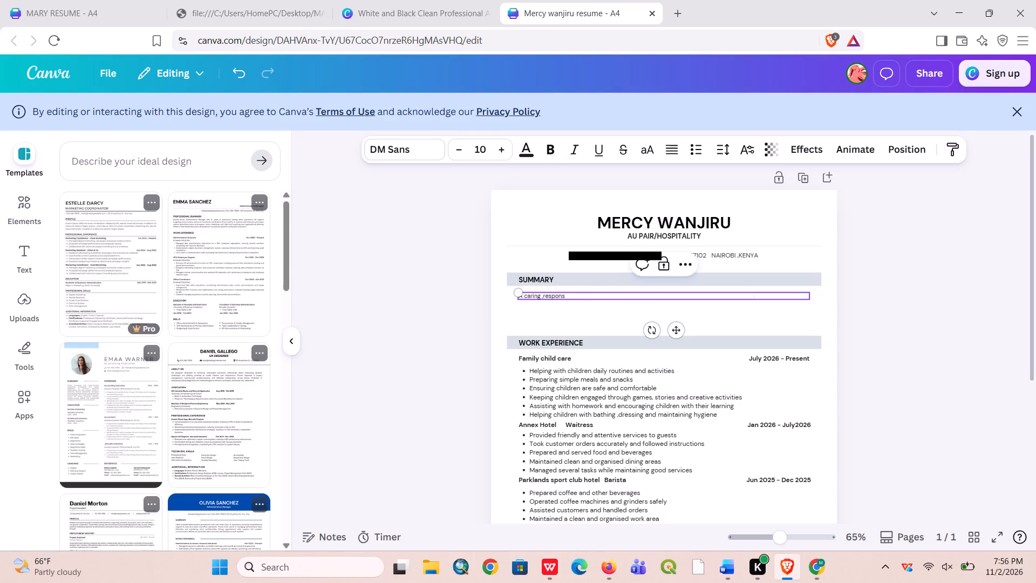
{"action": "key", "text": "BackSpace"}
{"action": "key", "text": "BackSpace"}
{"action": "key", "text": "BackSpace"}
{"action": "key", "text": "BackSpace"}
{"action": "key", "text": "BackSpace"}
{"action": "key", "text": "BackSpace"}
{"action": "key", "text": "BackSpace"}
{"action": "key", "text": "BackSpace"}
{"action": "key", "text": "BackSpace"}
{"action": "key", "text": "BackSpace"}
{"action": "key", "text": "BackSpace"}
{"action": "key", "text": "BackSpace"}
{"action": "key", "text": "BackSpace"}
{"action": "key", "text": "BackSpace"}
{"action": "key", "text": "BackSpace"}
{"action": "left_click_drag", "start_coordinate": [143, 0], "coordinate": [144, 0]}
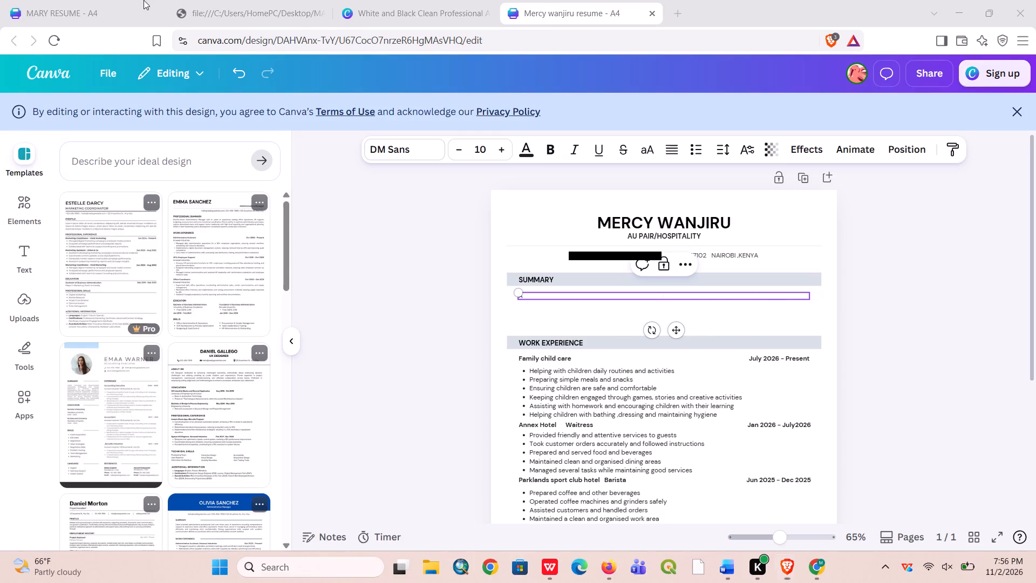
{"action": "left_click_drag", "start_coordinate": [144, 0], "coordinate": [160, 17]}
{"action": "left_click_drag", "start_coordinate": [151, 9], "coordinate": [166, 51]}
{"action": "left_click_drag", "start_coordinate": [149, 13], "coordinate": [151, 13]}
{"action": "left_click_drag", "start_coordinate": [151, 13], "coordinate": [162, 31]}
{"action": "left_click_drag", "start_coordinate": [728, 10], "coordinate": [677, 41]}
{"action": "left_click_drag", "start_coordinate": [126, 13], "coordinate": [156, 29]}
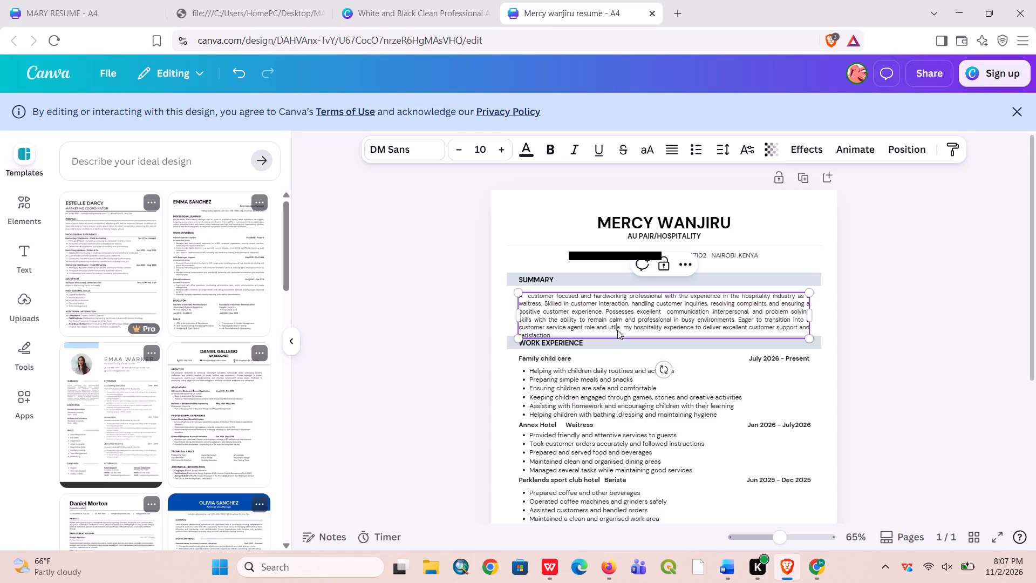
{"action": "key", "text": "z"}
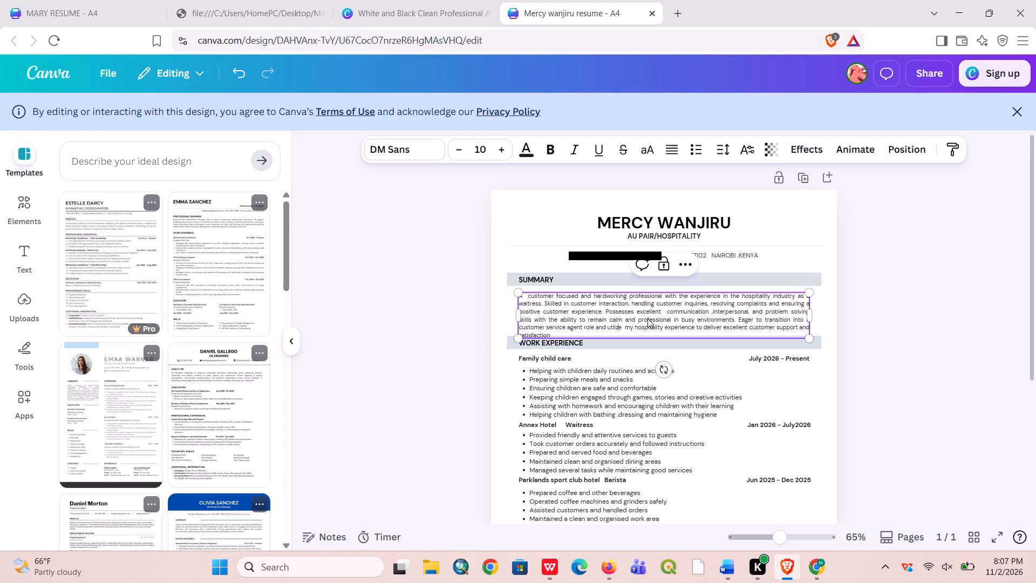
Widen the summary text box leftward until its edge lines up with the shaded SUMMARY heading bar.
{"action": "left_click_drag", "start_coordinate": [647, 317], "coordinate": [639, 312]}
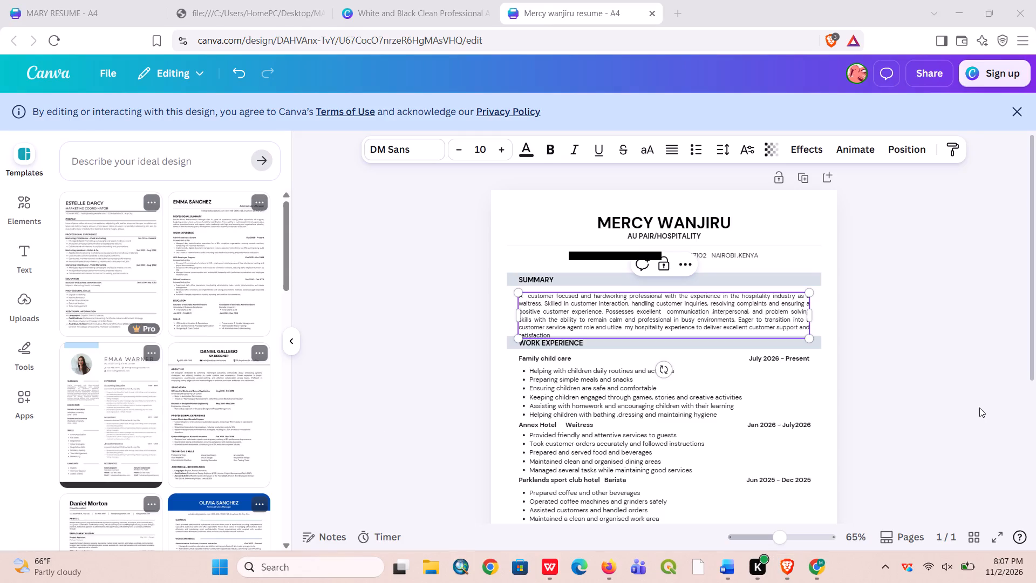
{"action": "left_click", "coordinate": [979, 408]}
{"action": "right_click", "coordinate": [951, 394]}
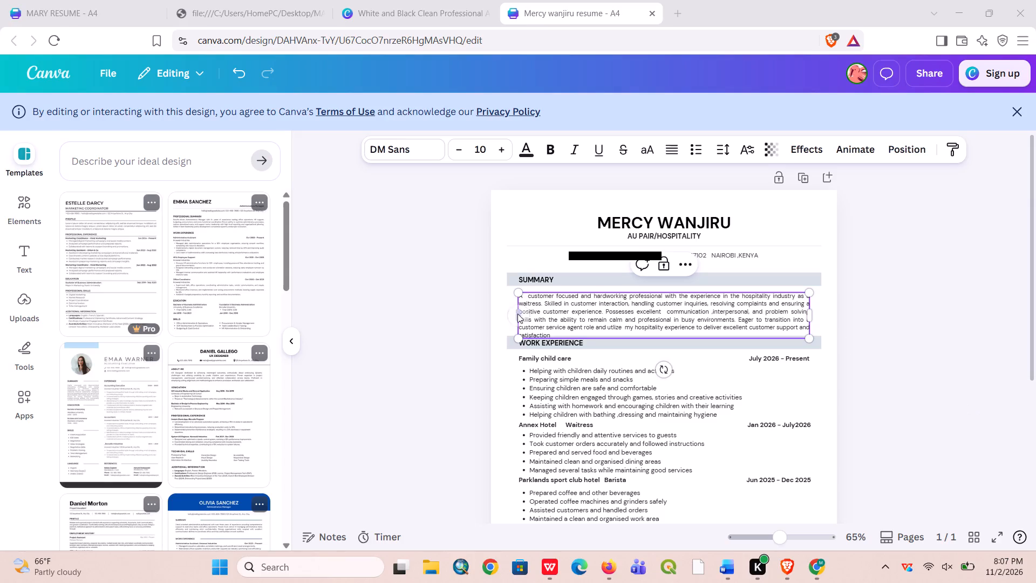
{"action": "left_click_drag", "start_coordinate": [514, 314], "coordinate": [506, 314]}
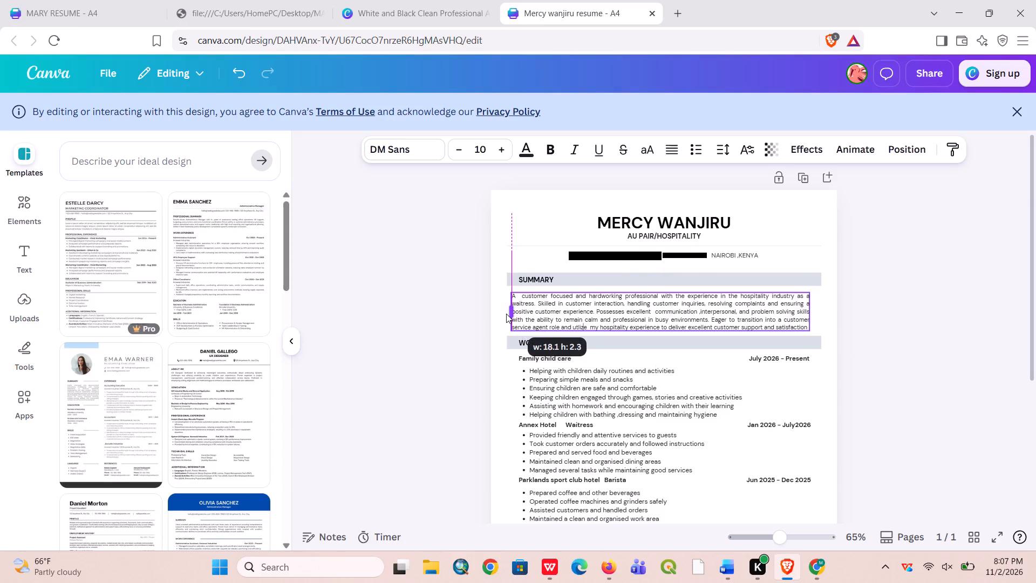
{"action": "left_click_drag", "start_coordinate": [506, 314], "coordinate": [504, 313]}
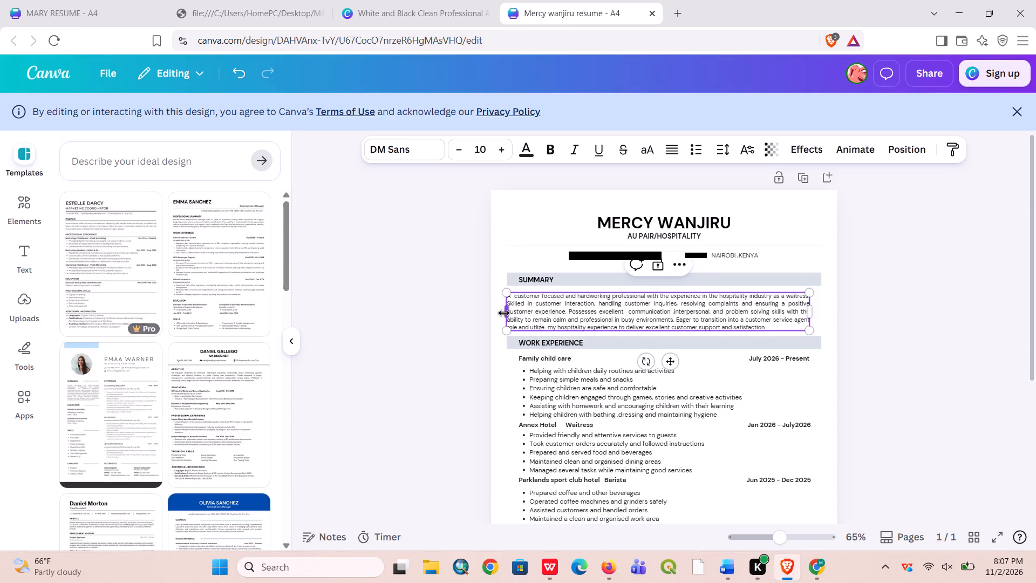
{"action": "left_click", "coordinate": [833, 375]}
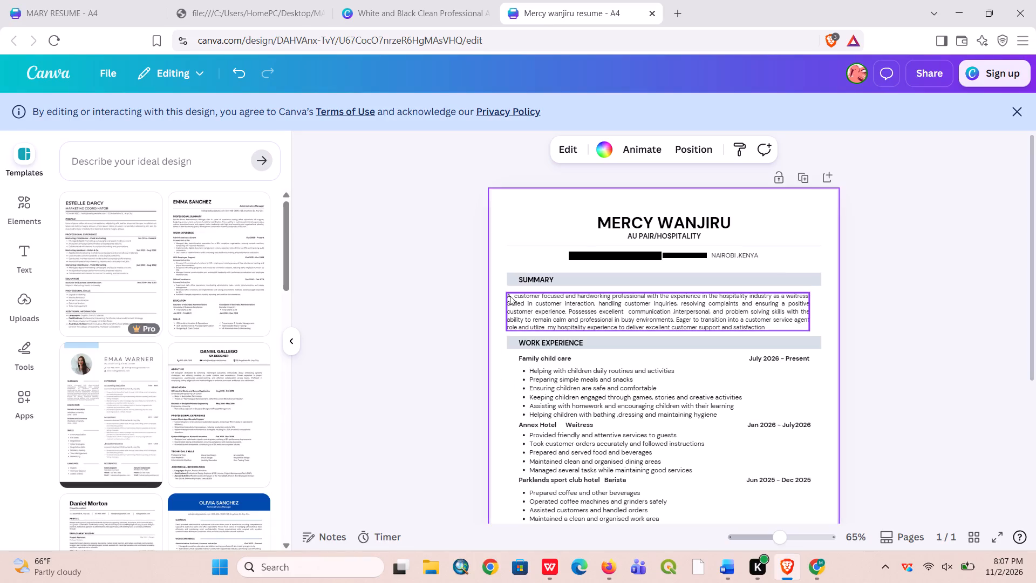
Move the Family child care bullet list slightly left and up beneath its heading.
{"action": "left_click_drag", "start_coordinate": [557, 384], "coordinate": [551, 383]}
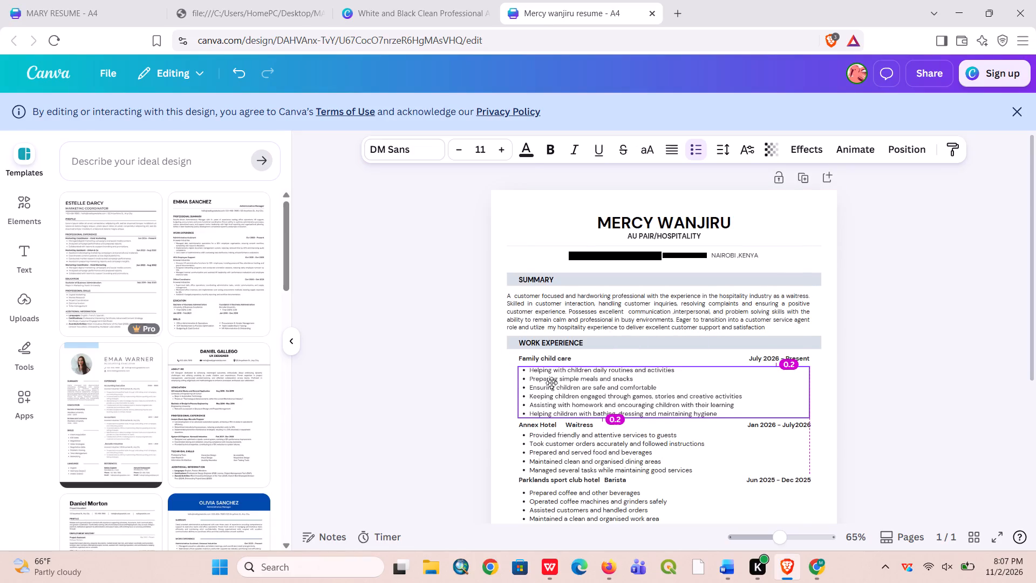
{"action": "left_click_drag", "start_coordinate": [551, 383], "coordinate": [550, 382]}
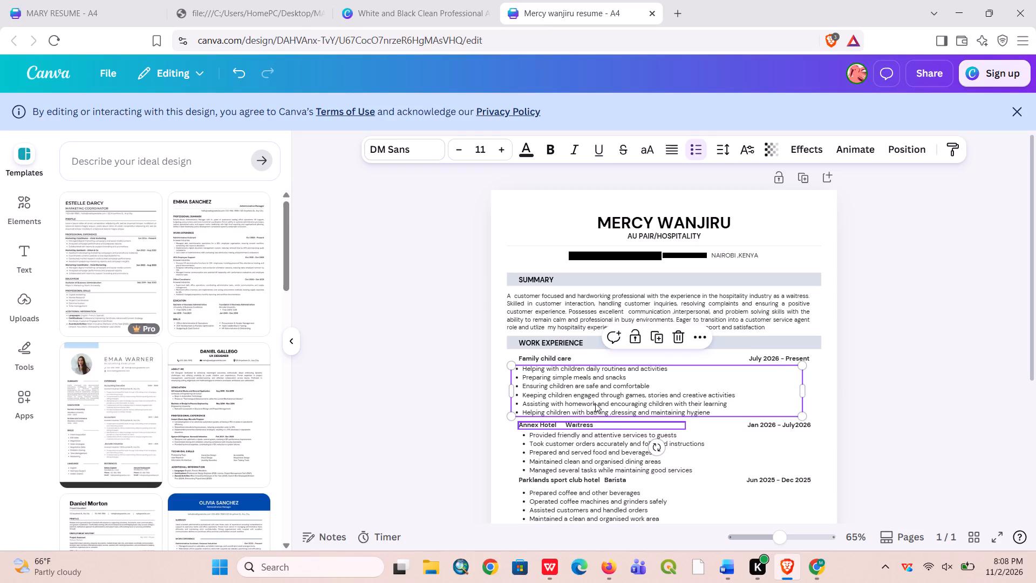
{"action": "left_click", "coordinate": [638, 403]}
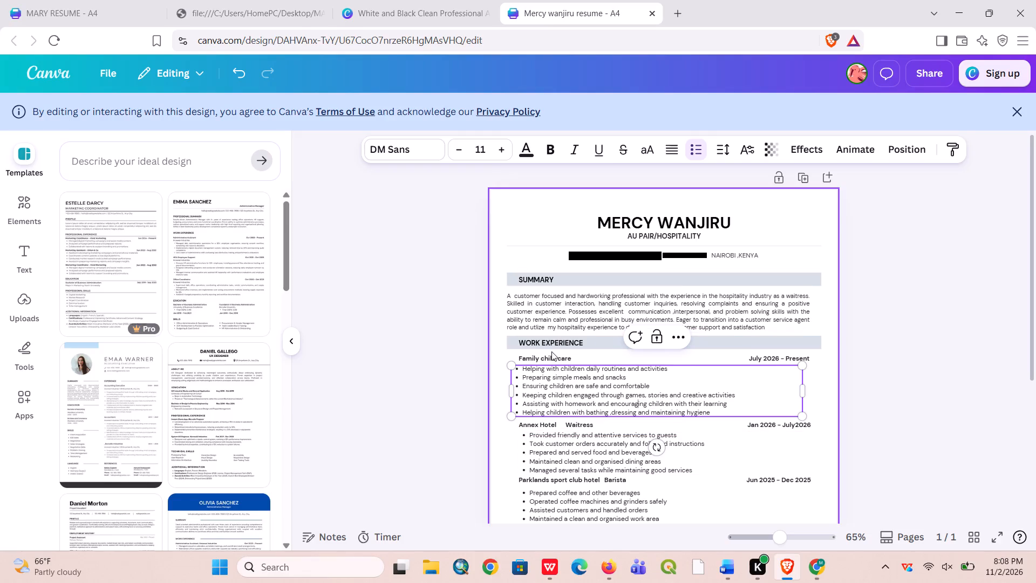
Replace the "Family child care" heading under Work Experience with "Annex Hotel".
{"action": "left_click", "coordinate": [552, 355]}
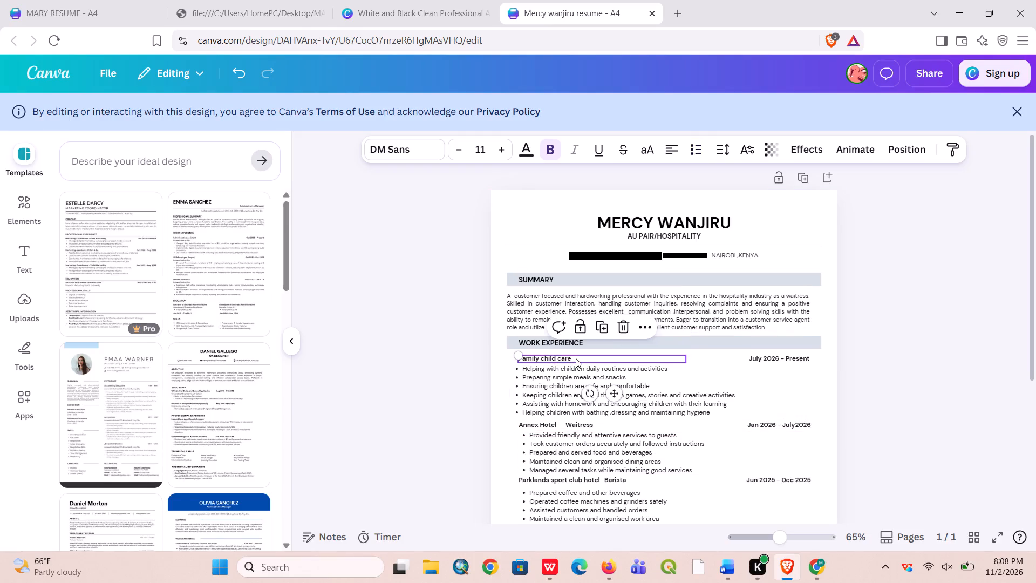
{"action": "left_click", "coordinate": [576, 358]}
{"action": "key", "text": "BackSpace"}
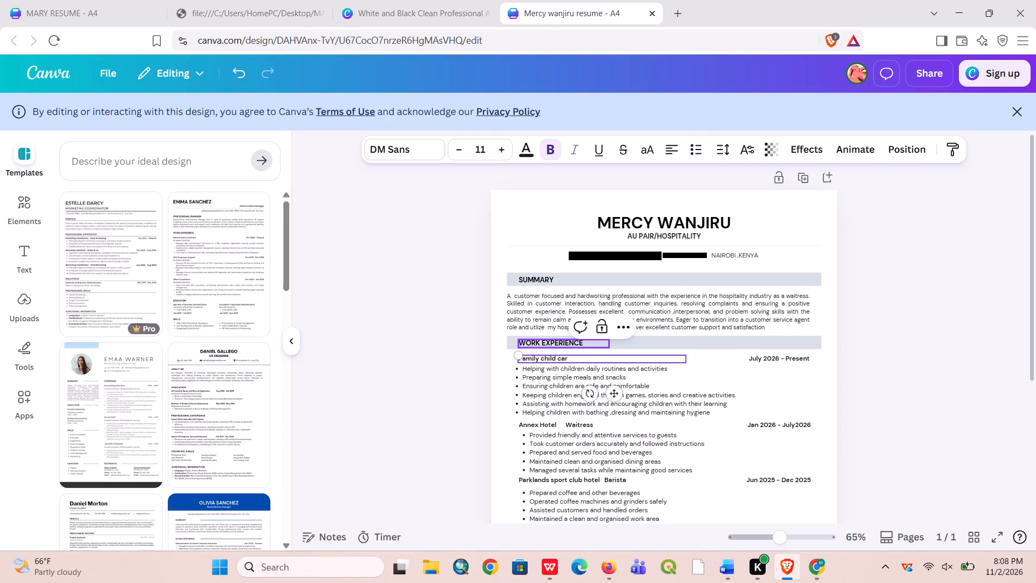
{"action": "key", "text": "BackSpace"}
{"action": "key", "text": "BackSpace"}
{"action": "key", "text": "BackSpace"}
{"action": "key", "text": "BackSpace"}
{"action": "key", "text": "BackSpace"}
{"action": "key", "text": "BackSpace"}
{"action": "key", "text": "BackSpace"}
{"action": "key", "text": "BackSpace"}
{"action": "key", "text": "BackSpace"}
{"action": "key", "text": "BackSpace"}
{"action": "key", "text": "BackSpace"}
{"action": "key", "text": "BackSpace"}
{"action": "key", "text": "BackSpace"}
{"action": "key", "text": "BackSpace"}
{"action": "key", "text": "BackSpace"}
{"action": "key", "text": "BackSpace"}
{"action": "key", "text": "a"}
{"action": "type", "text": "nn"}
{"action": "type", "text": "ex"}
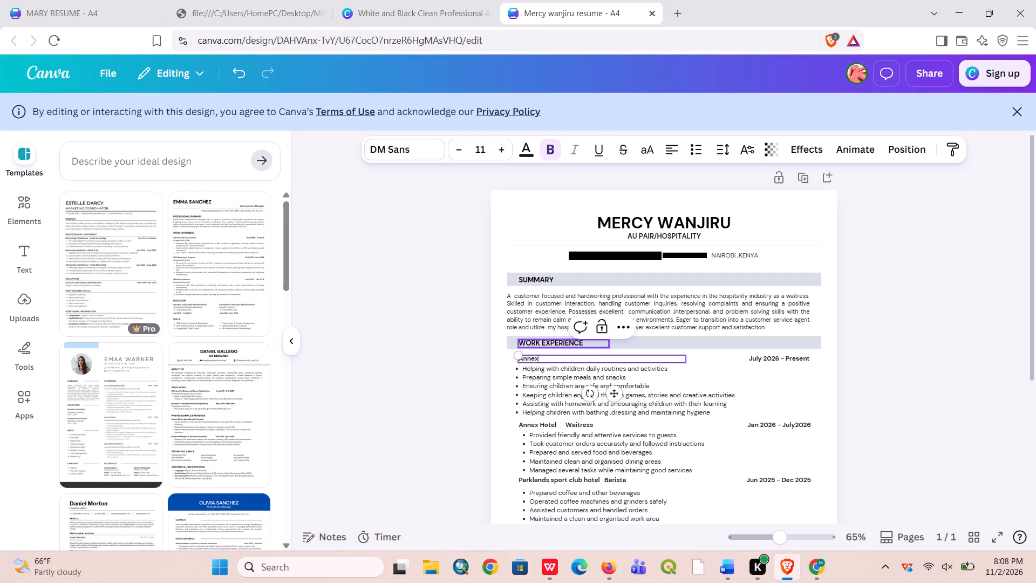
{"action": "key", "text": "space"}
{"action": "key", "text": "h"}
{"action": "type", "text": "otel"}
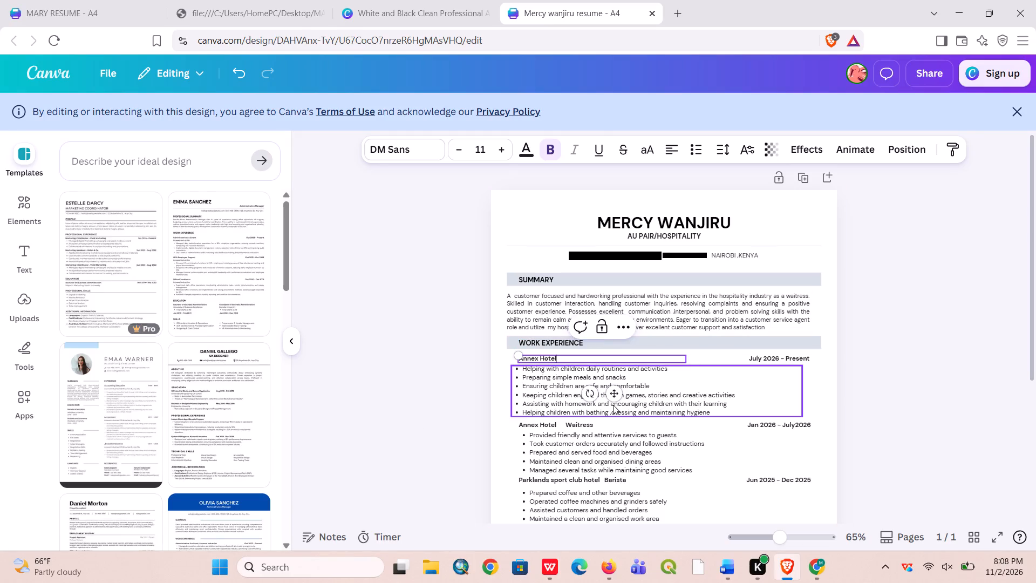
Delete the last bullet of the first job entry, about helping children with bathing, dressing and maintaining hygiene.
{"action": "left_click", "coordinate": [721, 411]}
{"action": "left_click", "coordinate": [715, 412]}
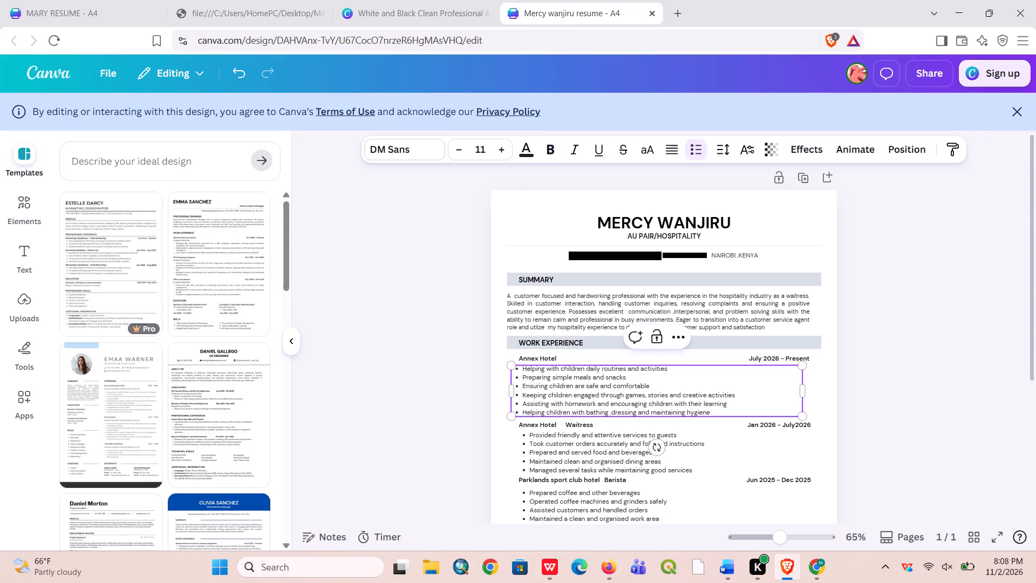
{"action": "key", "text": "BackSpace"}
{"action": "key", "text": "BackSpace"}
{"action": "key", "text": "BackSpace"}
{"action": "key", "text": "BackSpace"}
{"action": "key", "text": "BackSpace"}
{"action": "key", "text": "BackSpace"}
{"action": "key", "text": "BackSpace"}
{"action": "key", "text": "BackSpace"}
{"action": "key", "text": "BackSpace"}
{"action": "key", "text": "BackSpace"}
{"action": "key", "text": "BackSpace"}
{"action": "key", "text": "BackSpace"}
{"action": "key", "text": "BackSpace"}
{"action": "key", "text": "BackSpace"}
{"action": "key", "text": "BackSpace"}
{"action": "key", "text": "BackSpace"}
{"action": "key", "text": "BackSpace"}
{"action": "key", "text": "BackSpace"}
{"action": "key", "text": "BackSpace"}
{"action": "key", "text": "BackSpace"}
{"action": "key", "text": "BackSpace"}
{"action": "key", "text": "BackSpace"}
{"action": "key", "text": "BackSpace"}
{"action": "key", "text": "BackSpace"}
{"action": "key", "text": "BackSpace"}
{"action": "key", "text": "BackSpace"}
{"action": "key", "text": "BackSpace"}
{"action": "key", "text": "BackSpace"}
{"action": "key", "text": "BackSpace"}
{"action": "key", "text": "BackSpace"}
{"action": "key", "text": "BackSpace"}
{"action": "key", "text": "BackSpace"}
{"action": "key", "text": "BackSpace"}
{"action": "key", "text": "BackSpace"}
{"action": "key", "text": "BackSpace"}
{"action": "key", "text": "BackSpace"}
{"action": "key", "text": "BackSpace"}
{"action": "key", "text": "BackSpace"}
{"action": "key", "text": "BackSpace"}
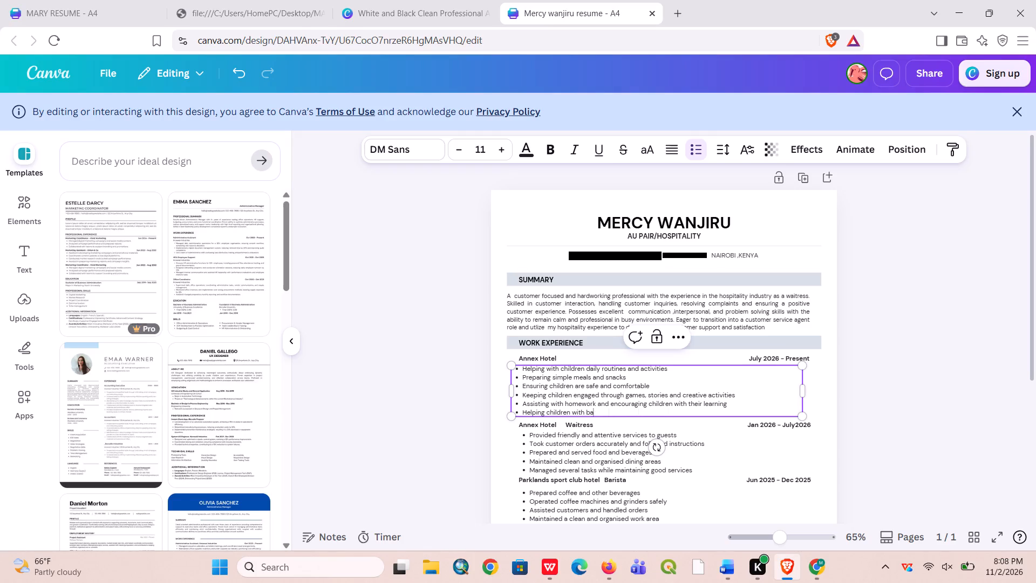
{"action": "key", "text": "BackSpace"}
{"action": "key", "text": "BackSpace"}
{"action": "key", "text": "BackSpace"}
{"action": "key", "text": "BackSpace"}
{"action": "key", "text": "BackSpace"}
{"action": "key", "text": "BackSpace"}
{"action": "key", "text": "BackSpace"}
{"action": "key", "text": "BackSpace"}
{"action": "key", "text": "BackSpace"}
{"action": "key", "text": "BackSpace"}
{"action": "key", "text": "BackSpace"}
{"action": "key", "text": "BackSpace"}
{"action": "key", "text": "BackSpace"}
{"action": "key", "text": "BackSpace"}
{"action": "key", "text": "BackSpace"}
{"action": "key", "text": "BackSpace"}
{"action": "key", "text": "BackSpace"}
{"action": "key", "text": "BackSpace"}
{"action": "key", "text": "BackSpace"}
{"action": "key", "text": "BackSpace"}
{"action": "key", "text": "BackSpace"}
{"action": "key", "text": "BackSpace"}
{"action": "key", "text": "BackSpace"}
{"action": "key", "text": "BackSpace"}
{"action": "key", "text": "BackSpace"}
{"action": "key", "text": "BackSpace"}
{"action": "key", "text": "BackSpace"}
{"action": "key", "text": "BackSpace"}
Delete the first job's bullets about assisting with homework and keeping children engaged through games, stories and creative activities.
{"action": "key", "text": "BackSpace"}
{"action": "key", "text": "BackSpace"}
{"action": "key", "text": "BackSpace"}
{"action": "key", "text": "BackSpace"}
{"action": "key", "text": "BackSpace"}
{"action": "key", "text": "BackSpace"}
{"action": "key", "text": "BackSpace"}
{"action": "key", "text": "BackSpace"}
{"action": "key", "text": "BackSpace"}
{"action": "key", "text": "BackSpace"}
{"action": "key", "text": "BackSpace"}
{"action": "key", "text": "BackSpace"}
{"action": "key", "text": "BackSpace"}
{"action": "key", "text": "BackSpace"}
{"action": "key", "text": "BackSpace"}
{"action": "key", "text": "BackSpace"}
{"action": "key", "text": "BackSpace"}
{"action": "key", "text": "BackSpace"}
{"action": "key", "text": "BackSpace"}
{"action": "key", "text": "BackSpace"}
{"action": "key", "text": "BackSpace"}
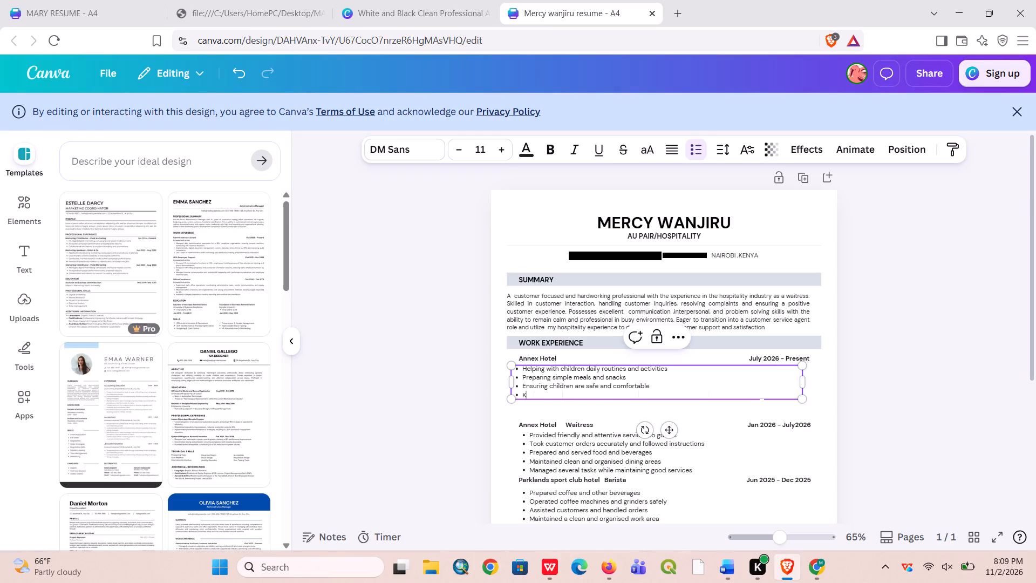
Delete the first job's bullet about ensuring children are safe and comfortable, including the leftover letter below it.
{"action": "key", "text": "BackSpace"}
{"action": "key", "text": "BackSpace"}
{"action": "key", "text": "BackSpace"}
{"action": "key", "text": "BackSpace"}
{"action": "key", "text": "BackSpace"}
{"action": "key", "text": "BackSpace"}
{"action": "key", "text": "BackSpace"}
{"action": "key", "text": "BackSpace"}
{"action": "key", "text": "BackSpace"}
{"action": "key", "text": "BackSpace"}
{"action": "key", "text": "BackSpace"}
{"action": "key", "text": "BackSpace"}
{"action": "key", "text": "BackSpace"}
{"action": "key", "text": "BackSpace"}
{"action": "key", "text": "BackSpace"}
{"action": "key", "text": "BackSpace"}
{"action": "key", "text": "BackSpace"}
{"action": "key", "text": "BackSpace"}
{"action": "key", "text": "BackSpace"}
{"action": "key", "text": "BackSpace"}
{"action": "key", "text": "BackSpace"}
{"action": "key", "text": "BackSpace"}
{"action": "key", "text": "BackSpace"}
{"action": "key", "text": "BackSpace"}
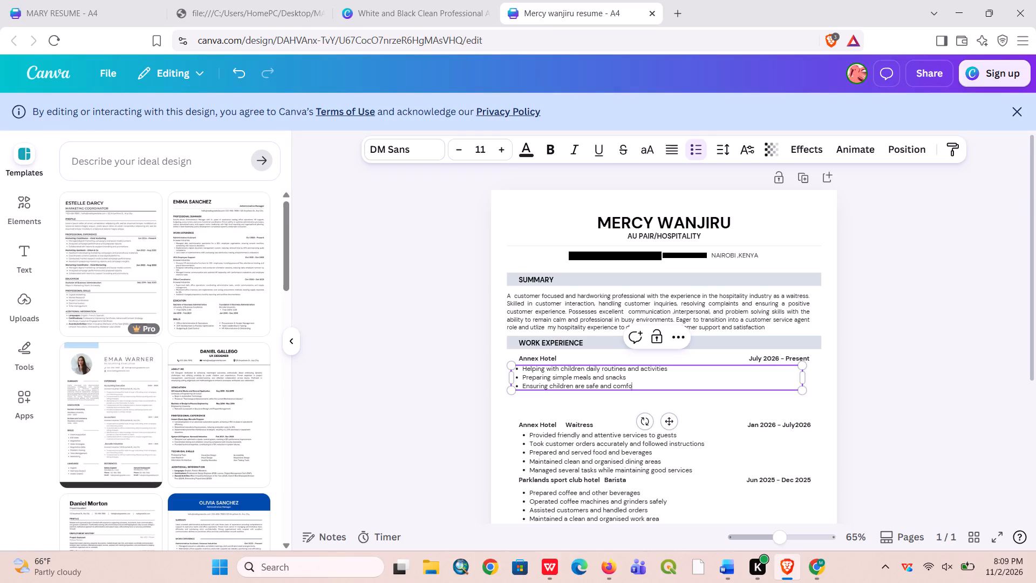
{"action": "key", "text": "BackSpace"}
{"action": "key", "text": "BackSpace"}
{"action": "key", "text": "BackSpace"}
{"action": "key", "text": "BackSpace"}
{"action": "key", "text": "BackSpace"}
{"action": "key", "text": "BackSpace"}
{"action": "key", "text": "BackSpace"}
{"action": "key", "text": "BackSpace"}
{"action": "key", "text": "BackSpace"}
{"action": "key", "text": "BackSpace"}
{"action": "key", "text": "BackSpace"}
{"action": "key", "text": "BackSpace"}
{"action": "key", "text": "BackSpace"}
{"action": "key", "text": "BackSpace"}
{"action": "key", "text": "BackSpace"}
{"action": "key", "text": "BackSpace"}
{"action": "key", "text": "BackSpace"}
Delete the first job's bullet about preparing simple meals and snacks.
{"action": "key", "text": "BackSpace"}
{"action": "key", "text": "BackSpace"}
{"action": "key", "text": "BackSpace"}
{"action": "key", "text": "BackSpace"}
{"action": "key", "text": "BackSpace"}
{"action": "key", "text": "BackSpace"}
{"action": "key", "text": "BackSpace"}
{"action": "key", "text": "BackSpace"}
{"action": "key", "text": "BackSpace"}
{"action": "key", "text": "BackSpace"}
{"action": "key", "text": "BackSpace"}
{"action": "key", "text": "BackSpace"}
{"action": "key", "text": "BackSpace"}
{"action": "key", "text": "BackSpace"}
{"action": "key", "text": "BackSpace"}
{"action": "key", "text": "BackSpace"}
{"action": "key", "text": "BackSpace"}
{"action": "key", "text": "BackSpace"}
{"action": "key", "text": "BackSpace"}
{"action": "key", "text": "BackSpace"}
{"action": "key", "text": "BackSpace"}
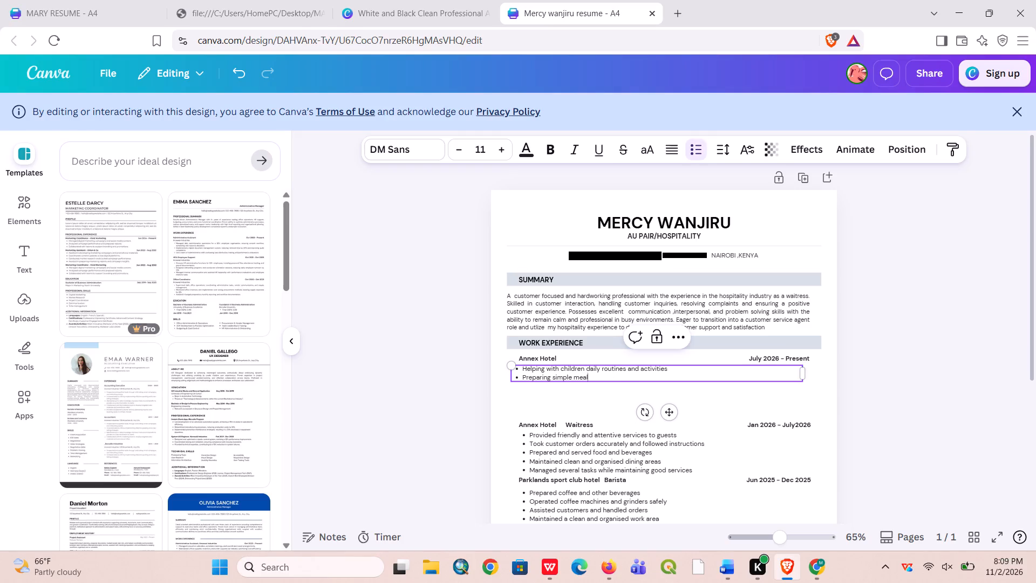
{"action": "key", "text": "BackSpace"}
{"action": "key", "text": "BackSpace"}
{"action": "key", "text": "BackSpace"}
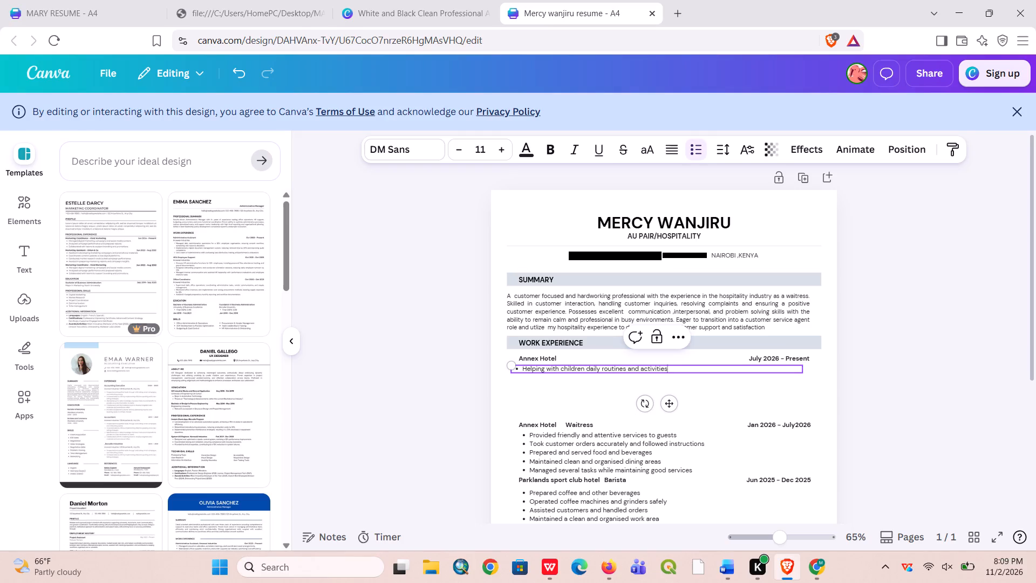
Trim the first job's remaining bullet about children's daily routines and activities back to "Helping wit".
{"action": "key", "text": "BackSpace"}
{"action": "key", "text": "BackSpace"}
{"action": "key", "text": "BackSpace"}
{"action": "key", "text": "BackSpace"}
{"action": "key", "text": "BackSpace"}
{"action": "key", "text": "BackSpace"}
{"action": "key", "text": "BackSpace"}
{"action": "key", "text": "BackSpace"}
{"action": "key", "text": "BackSpace"}
{"action": "key", "text": "BackSpace"}
{"action": "key", "text": "BackSpace"}
{"action": "key", "text": "BackSpace"}
{"action": "key", "text": "BackSpace"}
{"action": "key", "text": "BackSpace"}
{"action": "key", "text": "BackSpace"}
{"action": "key", "text": "BackSpace"}
{"action": "key", "text": "BackSpace"}
{"action": "key", "text": "BackSpace"}
{"action": "key", "text": "BackSpace"}
{"action": "key", "text": "BackSpace"}
{"action": "key", "text": "BackSpace"}
{"action": "key", "text": "BackSpace"}
{"action": "key", "text": "BackSpace"}
{"action": "key", "text": "BackSpace"}
{"action": "key", "text": "BackSpace"}
{"action": "key", "text": "BackSpace"}
{"action": "key", "text": "BackSpace"}
{"action": "key", "text": "BackSpace"}
{"action": "key", "text": "BackSpace"}
{"action": "key", "text": "BackSpace"}
{"action": "key", "text": "BackSpace"}
{"action": "key", "text": "BackSpace"}
{"action": "key", "text": "BackSpace"}
Add the job title "waitress" after "Annex Hotel" in the July 2026 – Present heading, separated by several spaces.
{"action": "left_click", "coordinate": [577, 358]}
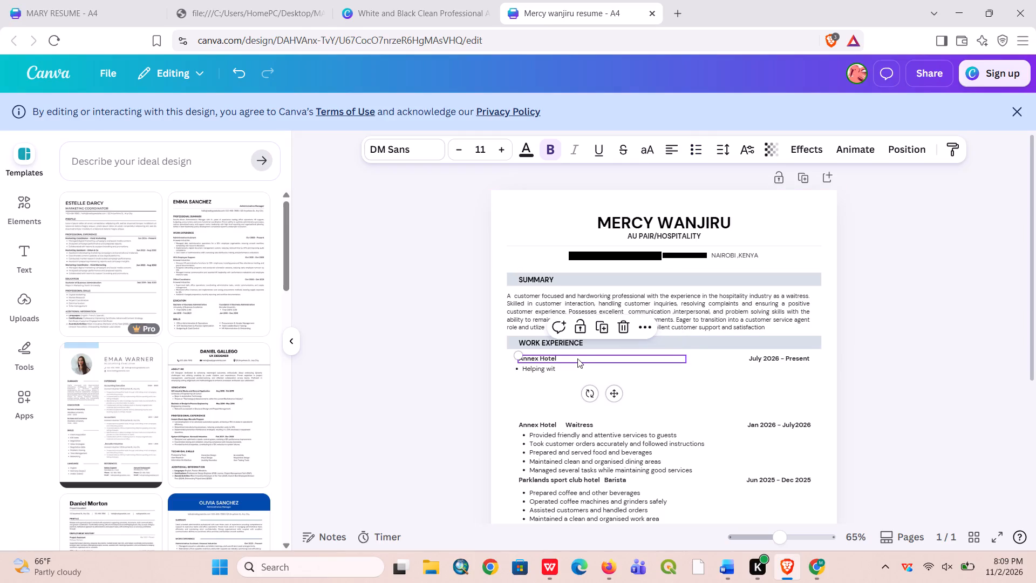
{"action": "key", "text": "space"}
{"action": "key", "text": "space"}
{"action": "left_click", "coordinate": [561, 357]}
{"action": "key", "text": "space"}
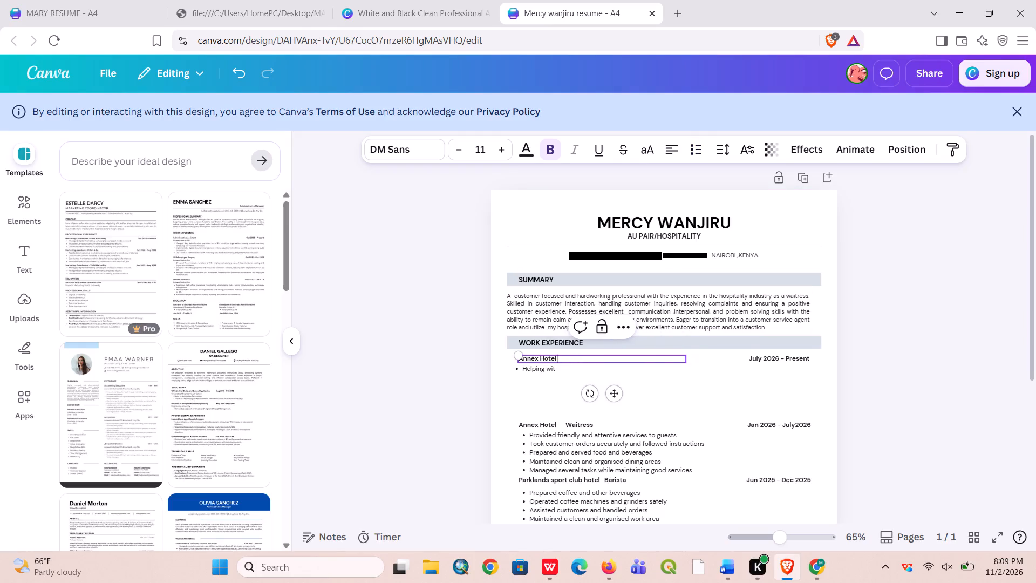
{"action": "key", "text": "space"}
{"action": "key", "text": "space"}
{"action": "key", "text": "space"}
{"action": "key", "text": "space"}
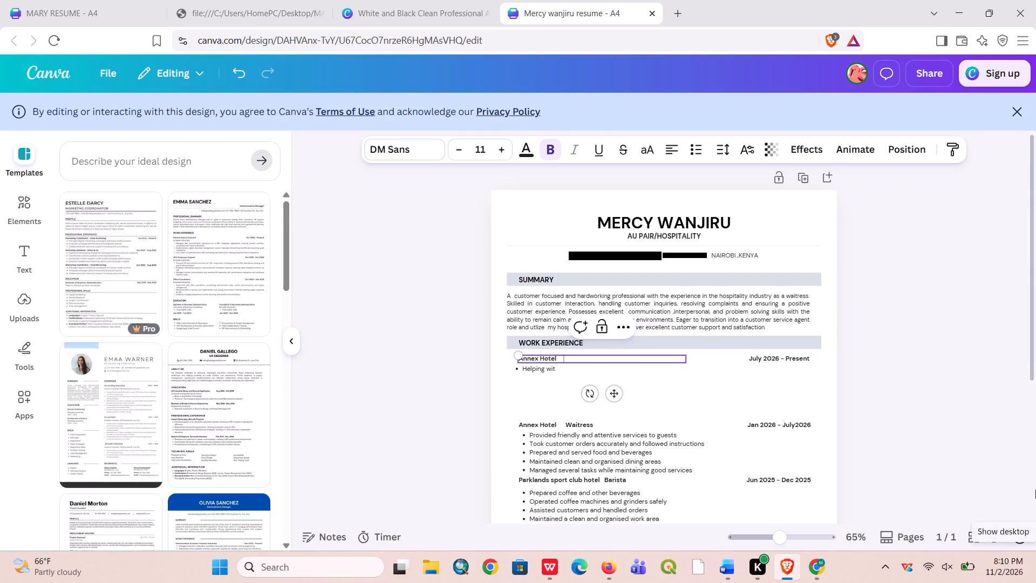
{"action": "type", "text": "waitre"}
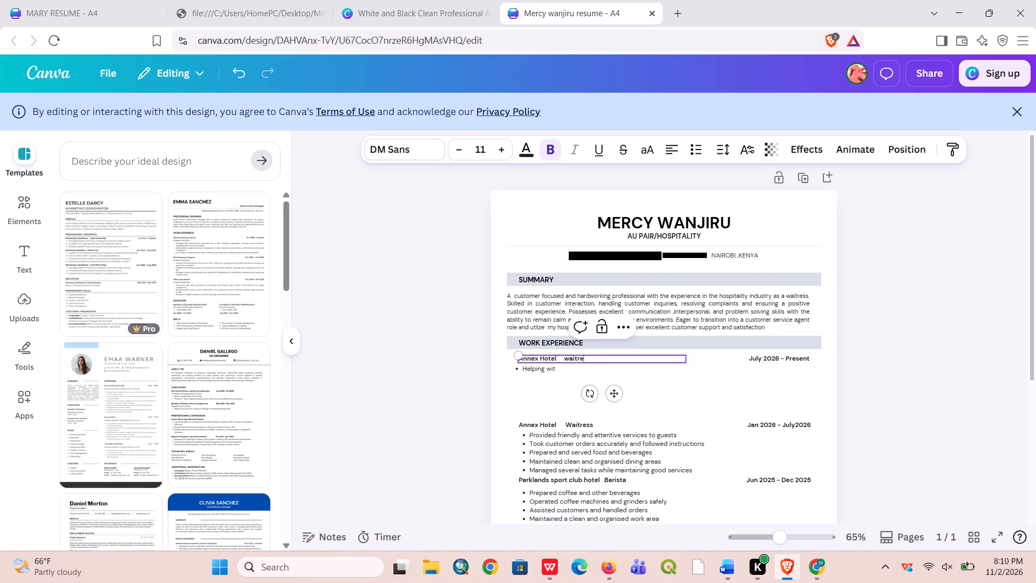
{"action": "type", "text": "ss"}
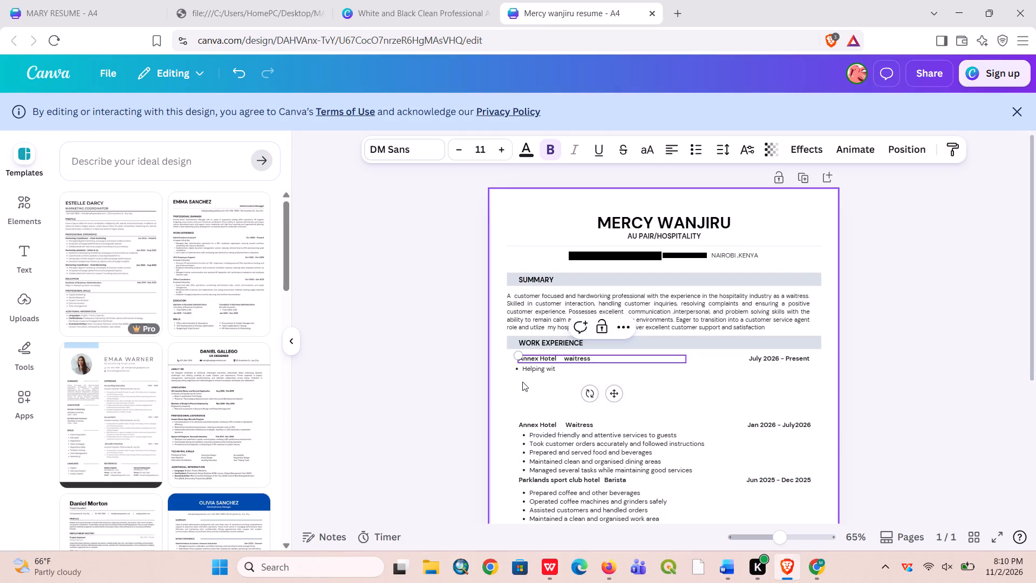
Clear the leftover "Helping wit" text from the first job's bullet, keeping the empty bullet.
{"action": "left_click", "coordinate": [557, 370]}
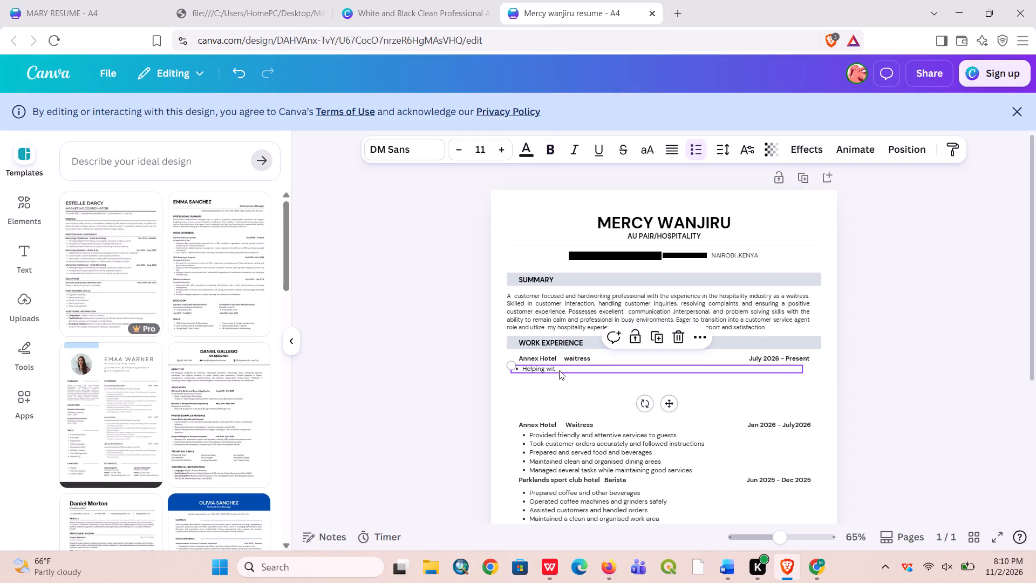
{"action": "left_click", "coordinate": [557, 369]}
{"action": "key", "text": "BackSpace"}
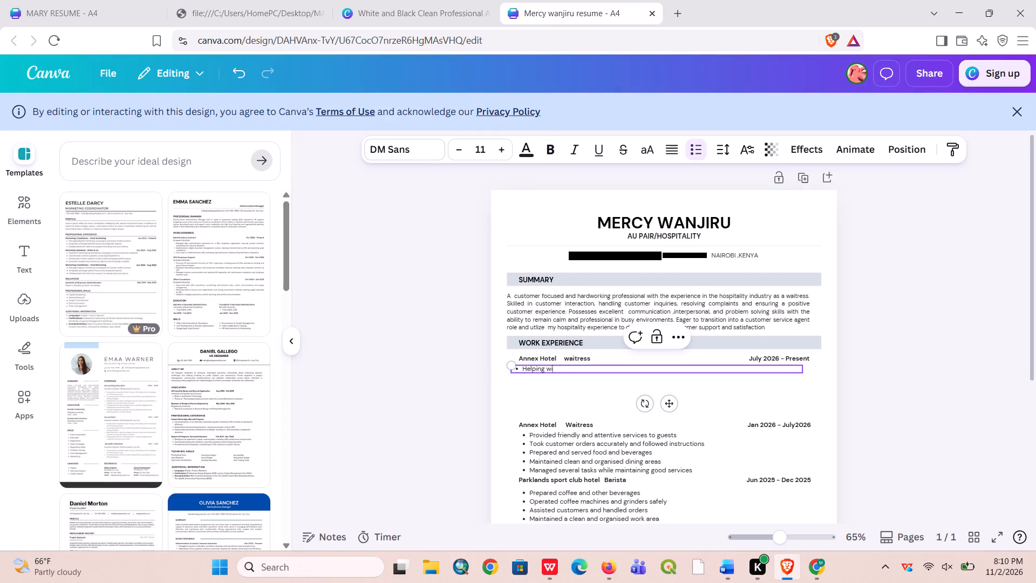
{"action": "key", "text": "BackSpace"}
{"action": "key", "text": "BackSpace"}
{"action": "key", "text": "BackSpace"}
{"action": "key", "text": "BackSpace"}
{"action": "key", "text": "BackSpace"}
{"action": "key", "text": "BackSpace"}
{"action": "key", "text": "BackSpace"}
{"action": "key", "text": "BackSpace"}
{"action": "key", "text": "BackSpace"}
{"action": "key", "text": "BackSpace"}
Enter "Serve food and beverages to customer" as the first bullet of the July 2026 – Present Annex Hotel job.
{"action": "key", "text": "s"}
{"action": "key", "text": "BackSpace"}
{"action": "key", "text": "s"}
{"action": "key", "text": "e"}
{"action": "key", "text": "r"}
{"action": "key", "text": "v"}
{"action": "key", "text": "e"}
{"action": "key", "text": "space"}
{"action": "type", "text": "foo"}
{"action": "key", "text": "d"}
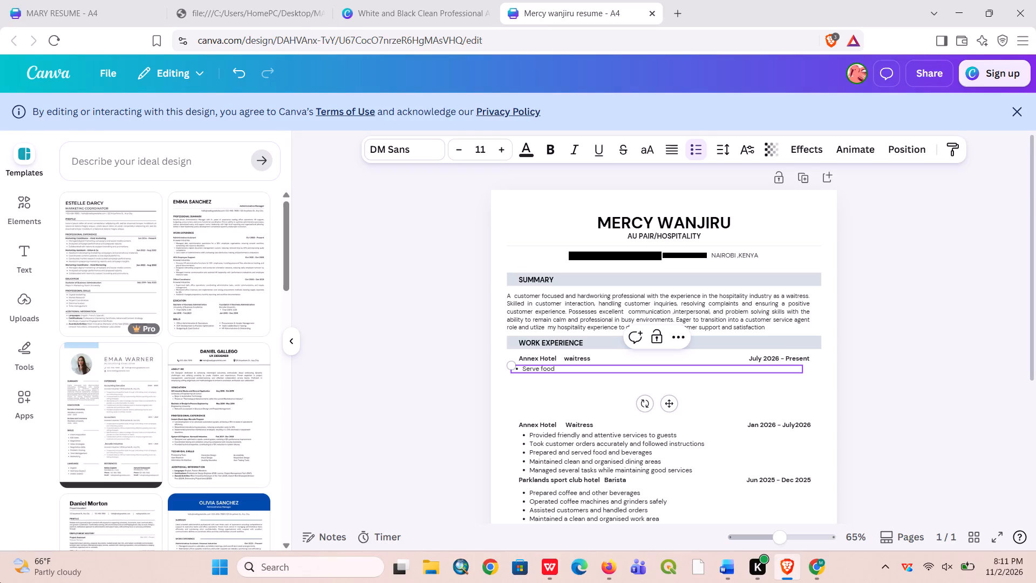
{"action": "key", "text": "space"}
{"action": "key", "text": "a"}
{"action": "key", "text": "n"}
{"action": "type", "text": "d"}
{"action": "key", "text": "space"}
{"action": "type", "text": "be"}
{"action": "type", "text": "verage"}
{"action": "key", "text": "s"}
{"action": "key", "text": "space"}
{"action": "type", "text": "to customer"}
Add "Take customer orders accurately" as the second bullet of the July 2026 – Present Annex Hotel waitress job.
{"action": "key", "text": "Return"}
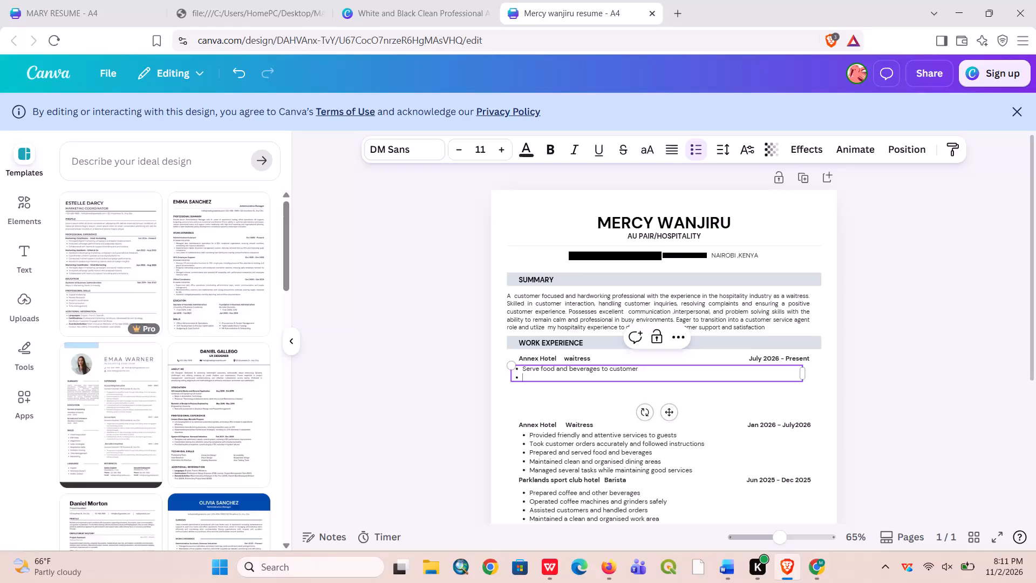
{"action": "key", "text": "t"}
{"action": "type", "text": "ake"}
{"action": "key", "text": "space"}
{"action": "type", "text": "c"}
{"action": "type", "text": "ustomer"}
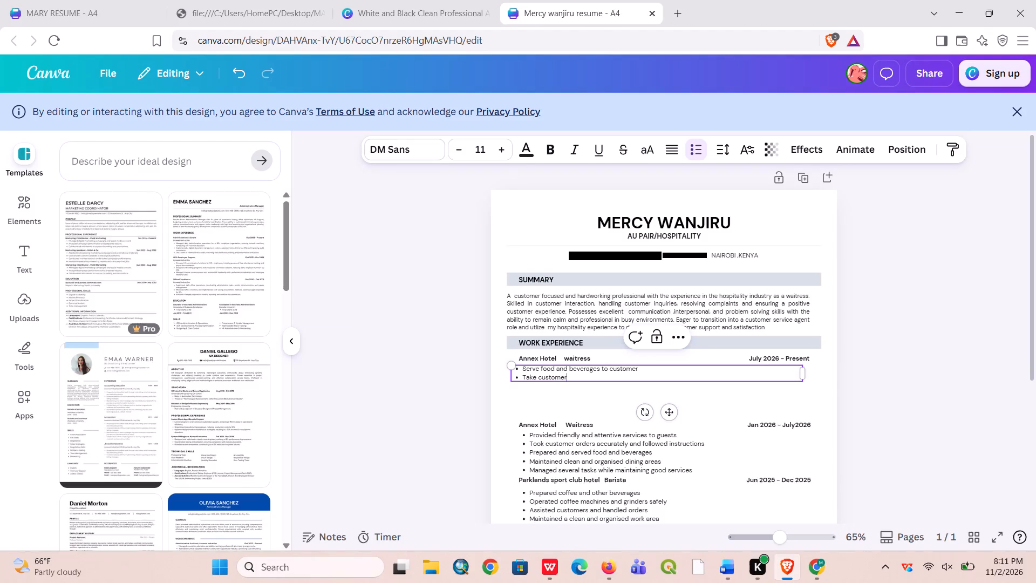
{"action": "key", "text": "space"}
{"action": "type", "text": "o"}
{"action": "type", "text": "rder"}
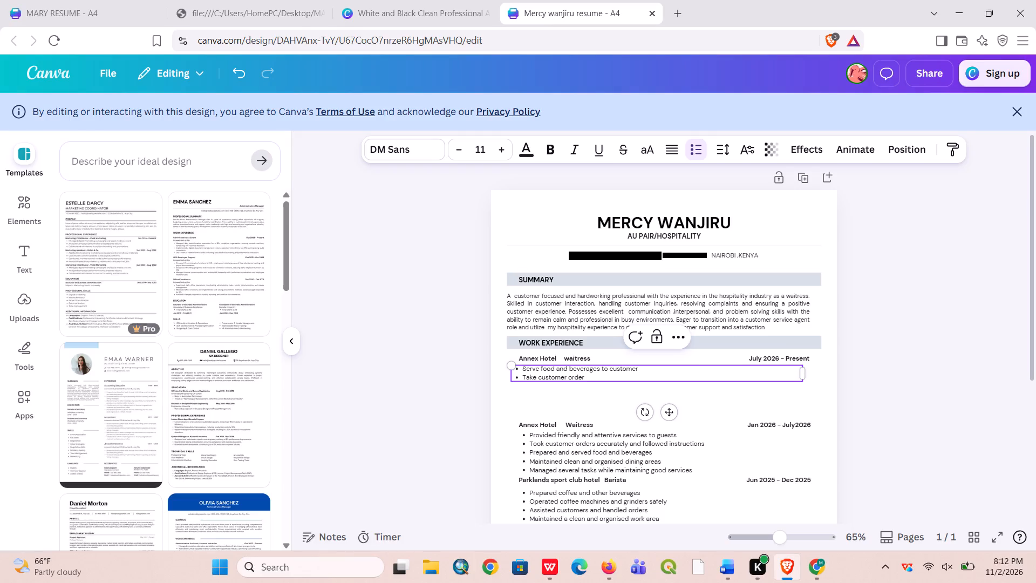
{"action": "key", "text": "s"}
{"action": "key", "text": "space"}
{"action": "type", "text": "a"}
{"action": "type", "text": "cc"}
{"action": "key", "text": "u"}
{"action": "type", "text": "ra"}
{"action": "type", "text": "te"}
{"action": "type", "text": "ly"}
Add "Follow food safety and hygine stardards" as the third bullet of the July 2026 – Present Annex Hotel job.
{"action": "key", "text": "Return"}
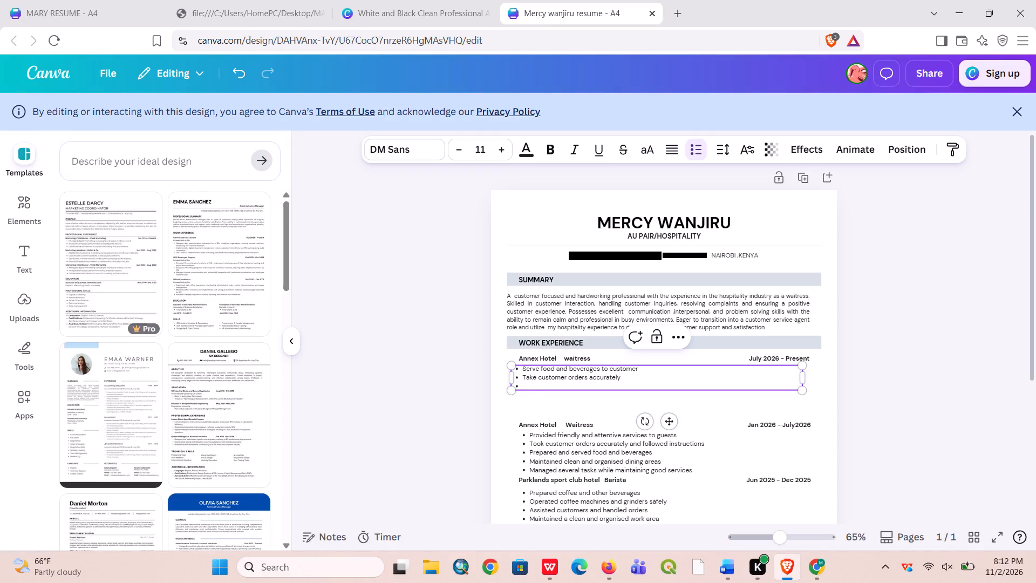
{"action": "key", "text": "f"}
{"action": "type", "text": "oll"}
{"action": "key", "text": "o"}
{"action": "key", "text": "w"}
{"action": "key", "text": "space"}
{"action": "type", "text": "food"}
{"action": "key", "text": "space"}
{"action": "type", "text": "sa"}
{"action": "key", "text": "f"}
{"action": "key", "text": "e"}
{"action": "key", "text": "t"}
{"action": "key", "text": "y"}
{"action": "key", "text": "space"}
{"action": "type", "text": "and hy"}
{"action": "key", "text": "g"}
{"action": "key", "text": "i"}
{"action": "type", "text": "ne"}
{"action": "key", "text": "space"}
{"action": "type", "text": "sta"}
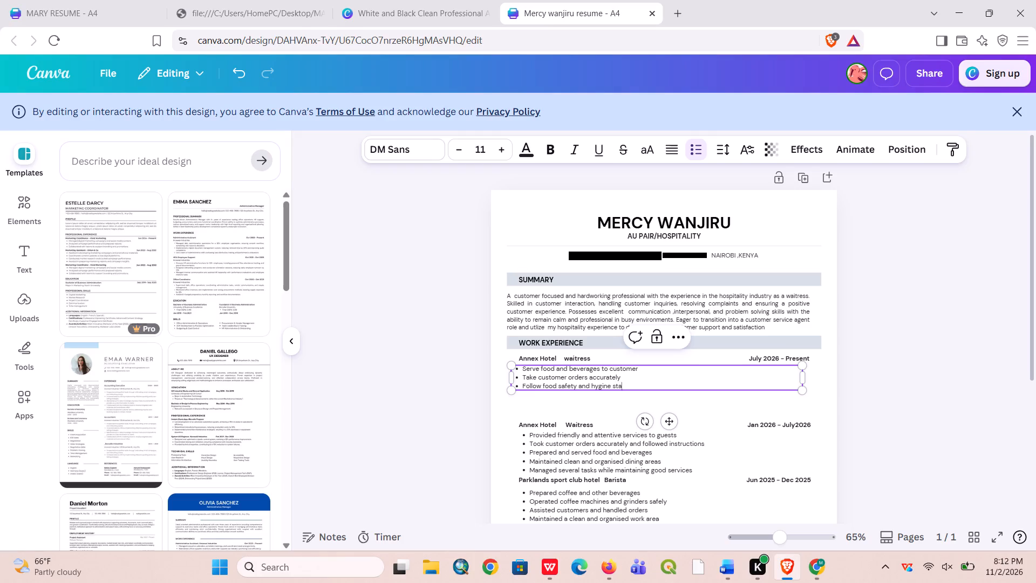
{"action": "key", "text": "r"}
{"action": "type", "text": "dar"}
{"action": "key", "text": "d"}
{"action": "key", "text": "s"}
Add "prepare and deliver bills to customer" as the fourth bullet of the July 2026 – Present Annex Hotel job.
{"action": "key", "text": "Return"}
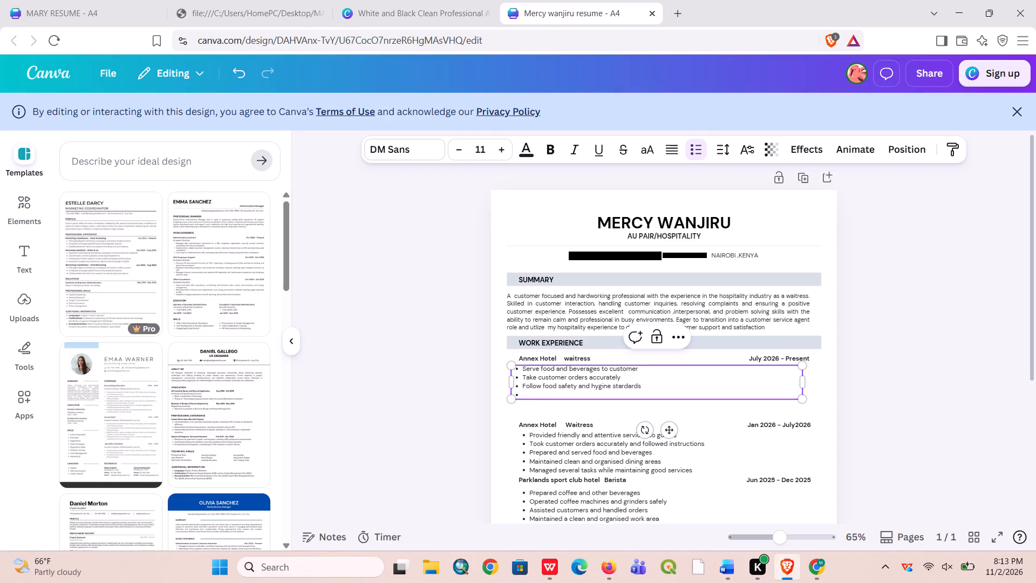
{"action": "type", "text": "pre"}
{"action": "type", "text": "pare"}
{"action": "key", "text": "space"}
{"action": "type", "text": "and"}
{"action": "key", "text": "space"}
{"action": "type", "text": "de"}
{"action": "type", "text": "li"}
{"action": "type", "text": "ver"}
{"action": "key", "text": "space"}
{"action": "type", "text": "bill"}
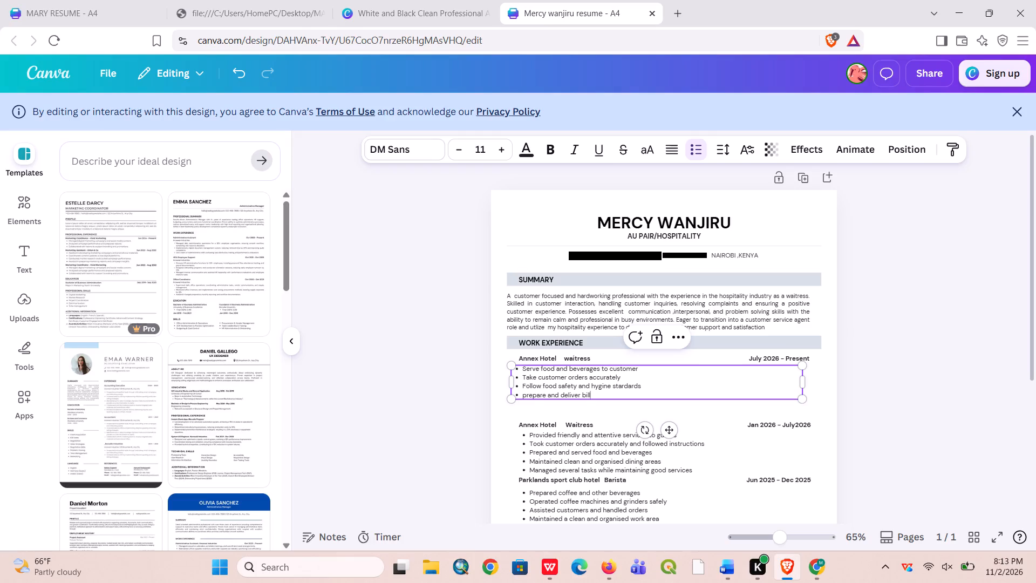
{"action": "type", "text": "s to"}
{"action": "key", "text": "space"}
{"action": "type", "text": "customer"}
Make the last word of the fourth Annex Hotel duty plural, so it reads "customers".
{"action": "key", "text": "s"}
Add "Set and cleare tables before and after service" as the fifth bullet of the July 2026 – Present Annex Hotel job.
{"action": "key", "text": "Return"}
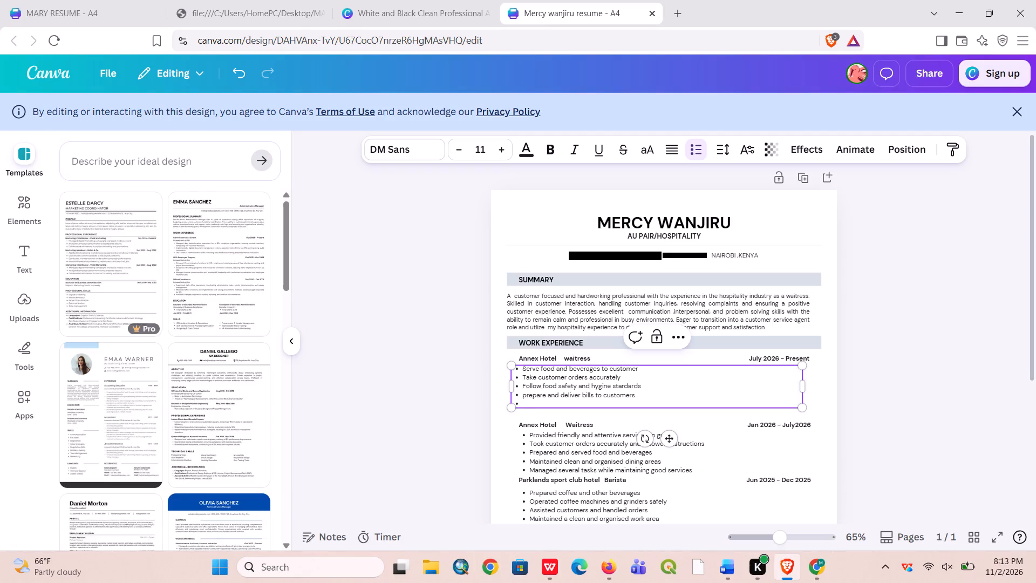
{"action": "key", "text": "s"}
{"action": "type", "text": "et"}
{"action": "key", "text": "space"}
{"action": "type", "text": "and"}
{"action": "key", "text": "space"}
{"action": "type", "text": "cleare"}
{"action": "key", "text": "t"}
{"action": "key", "text": "BackSpace"}
{"action": "key", "text": "space"}
{"action": "type", "text": "tab"}
{"action": "type", "text": "le"}
{"action": "key", "text": "s"}
{"action": "key", "text": "space"}
{"action": "type", "text": "bef"}
{"action": "key", "text": "o"}
{"action": "type", "text": "re"}
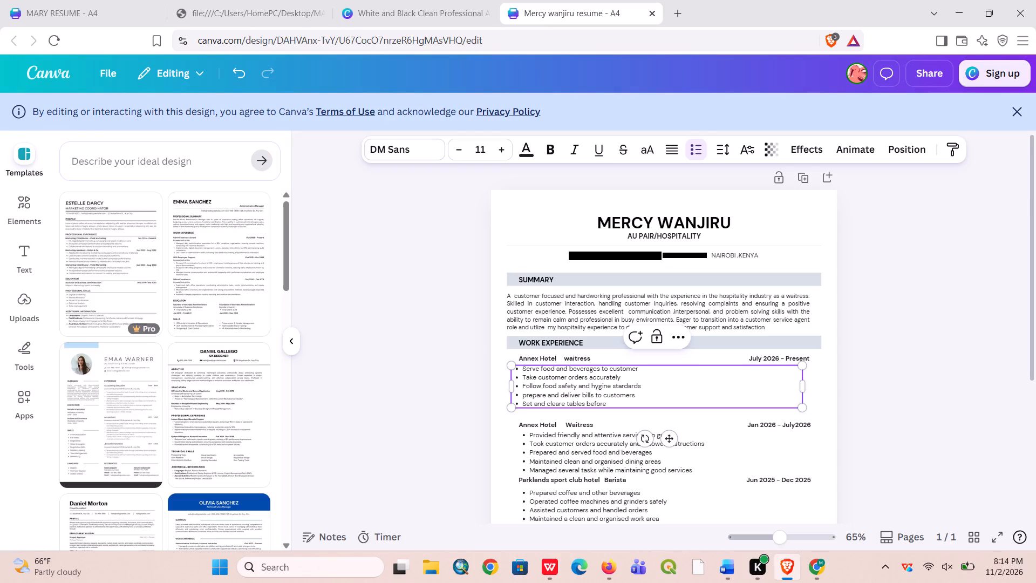
{"action": "key", "text": "space"}
{"action": "type", "text": "and"}
{"action": "key", "text": "space"}
{"action": "type", "text": "af"}
{"action": "type", "text": "ter"}
{"action": "key", "text": "space"}
{"action": "type", "text": "serv"}
{"action": "key", "text": "i"}
{"action": "key", "text": "c"}
{"action": "key", "text": "e"}
{"action": "left_click", "coordinate": [663, 233]}
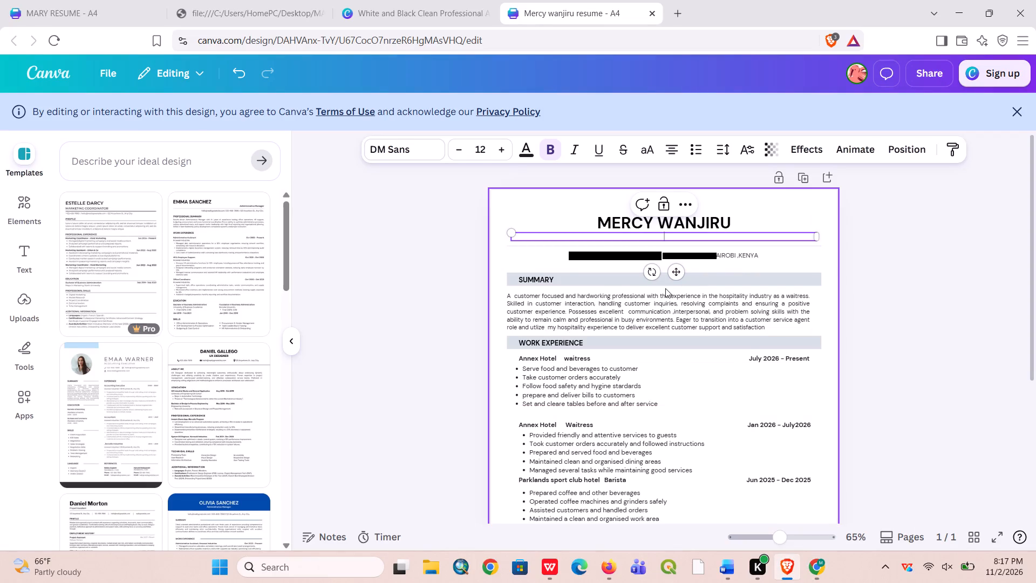
{"action": "key", "text": "c"}
{"action": "type", "text": "UST"}
{"action": "type", "text": "OM"}
{"action": "key", "text": "e"}
{"action": "key", "text": "r"}
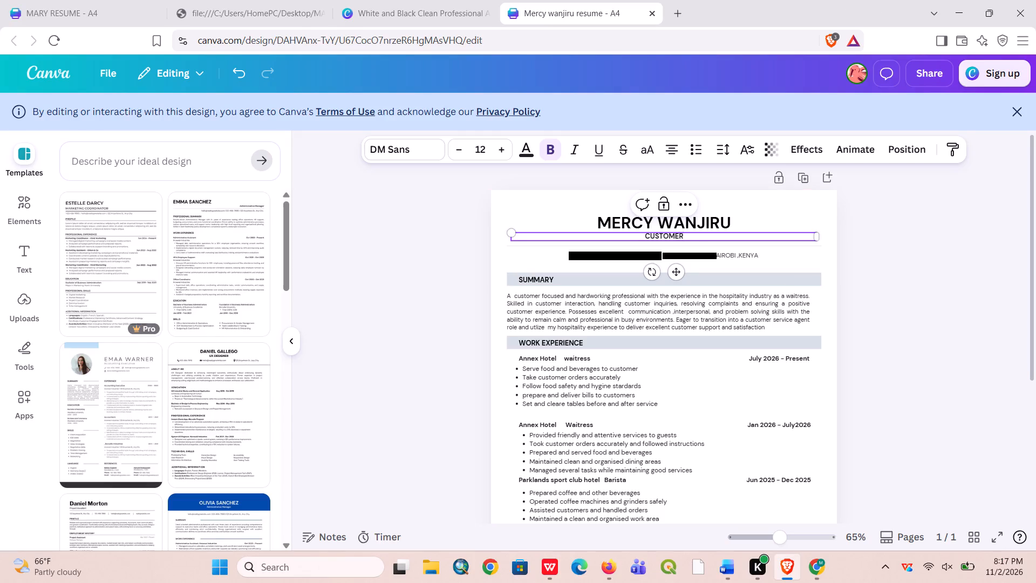
{"action": "key", "text": "space"}
{"action": "type", "text": "SE"}
{"action": "key", "text": "r"}
{"action": "key", "text": "v"}
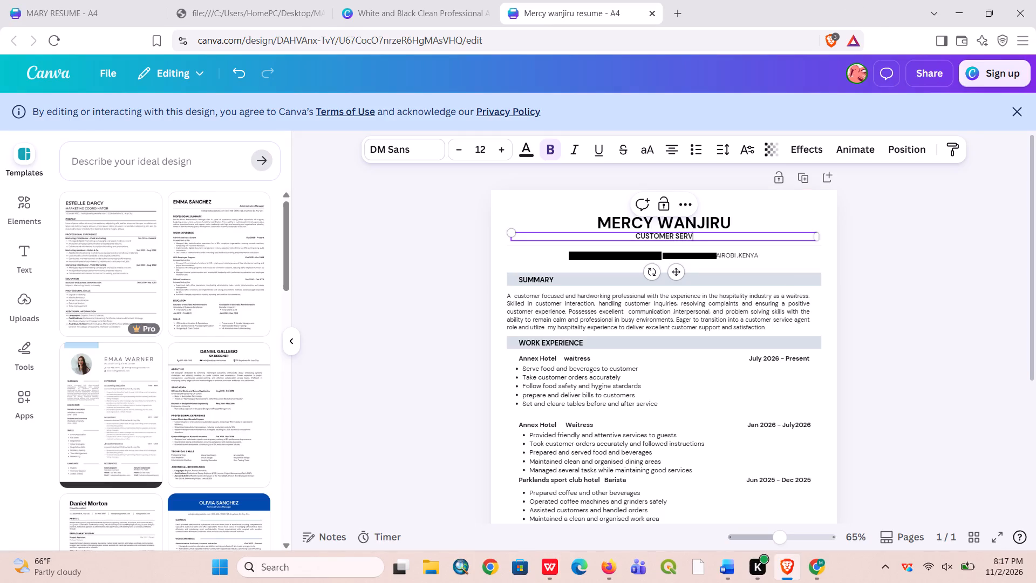
{"action": "key", "text": "i"}
{"action": "type", "text": "CE"}
{"action": "key", "text": "shift+question"}
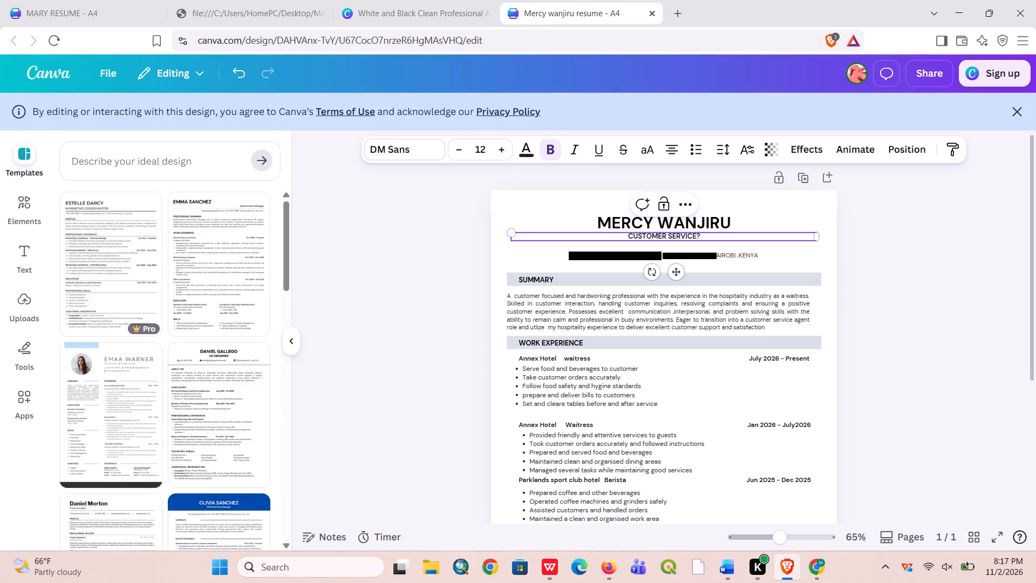
{"action": "key", "text": "shift+question"}
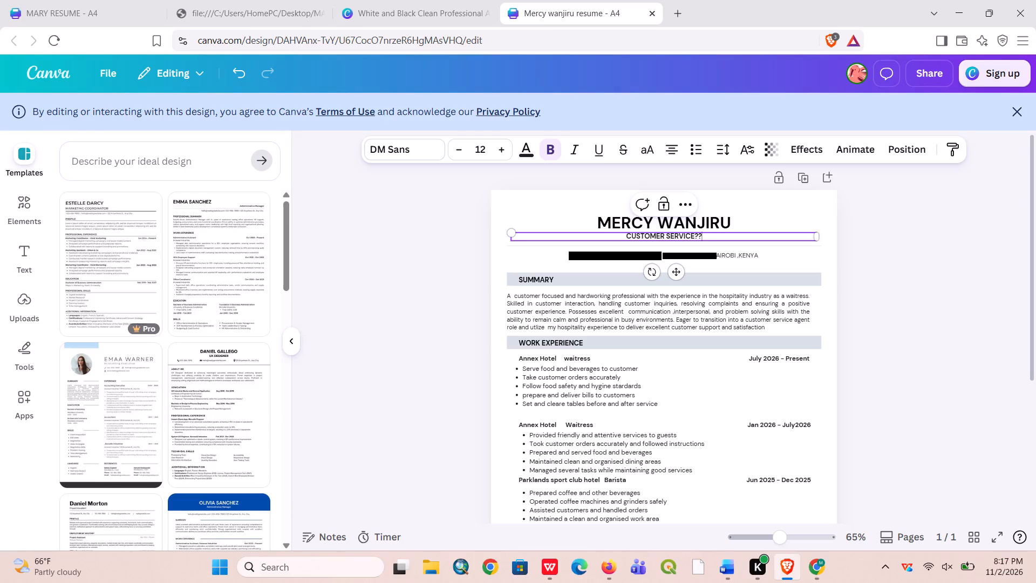
{"action": "key", "text": "BackSpace"}
{"action": "key", "text": "BackSpace"}
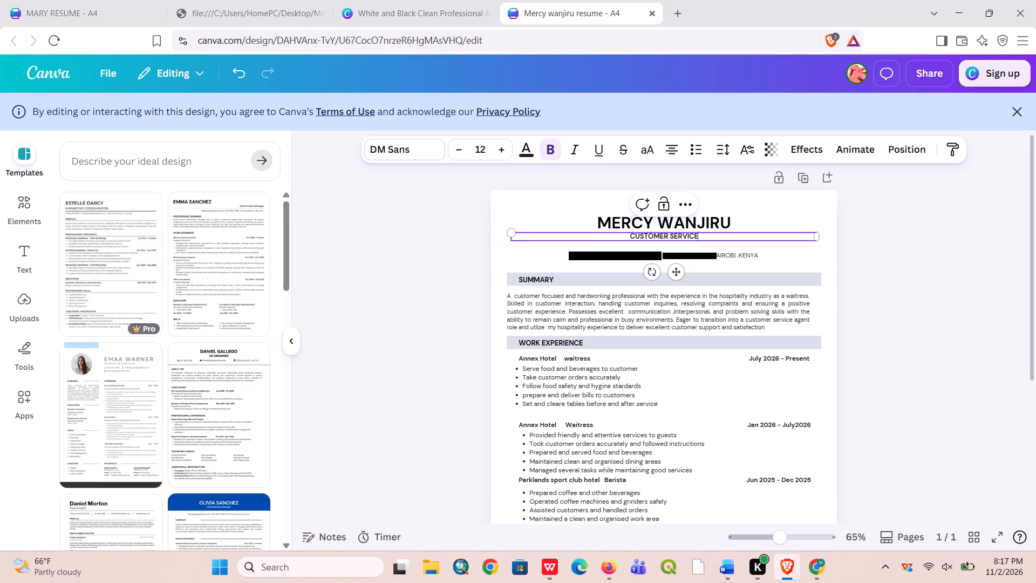
{"action": "key", "text": "slash"}
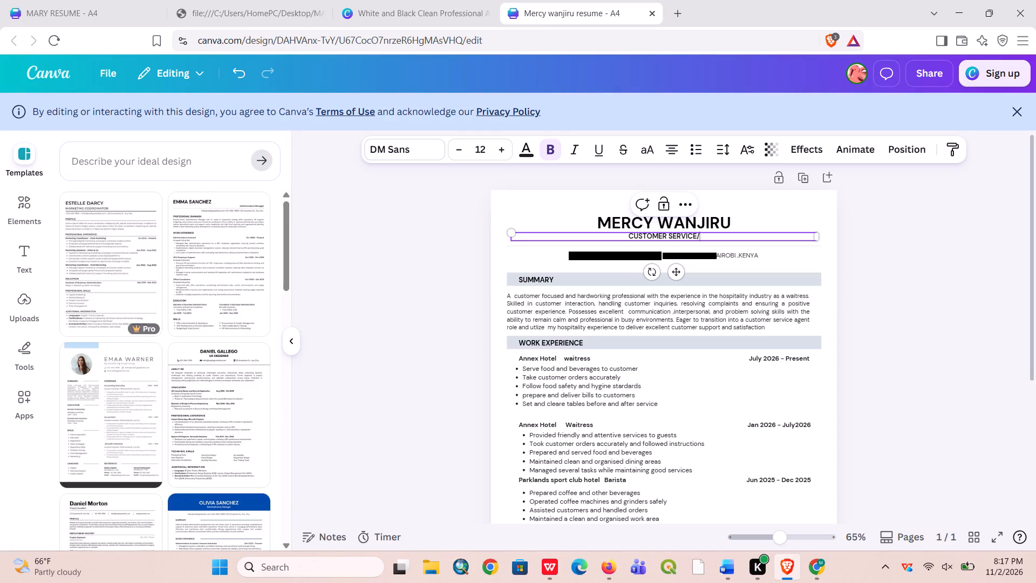
{"action": "type", "text": "HO"}
{"action": "type", "text": "SPITALITY"}
{"action": "key", "text": "space"}
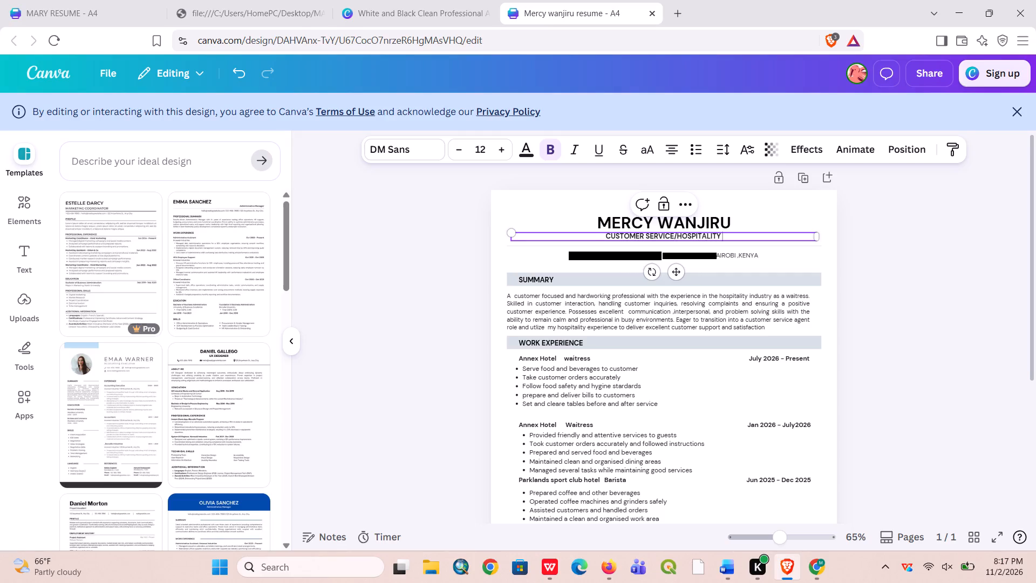
{"action": "type", "text": "ASSI"}
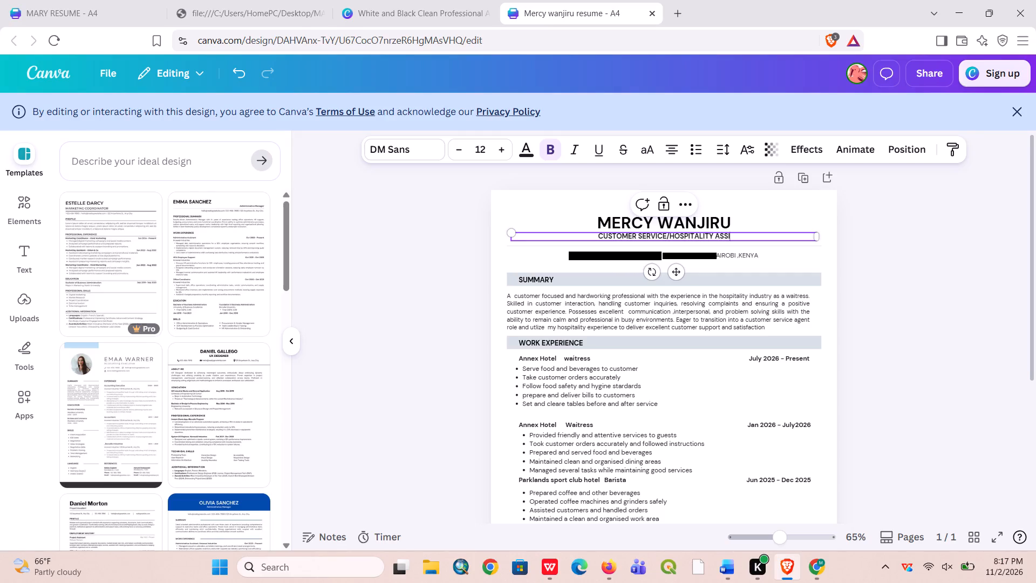
{"action": "key", "text": "s"}
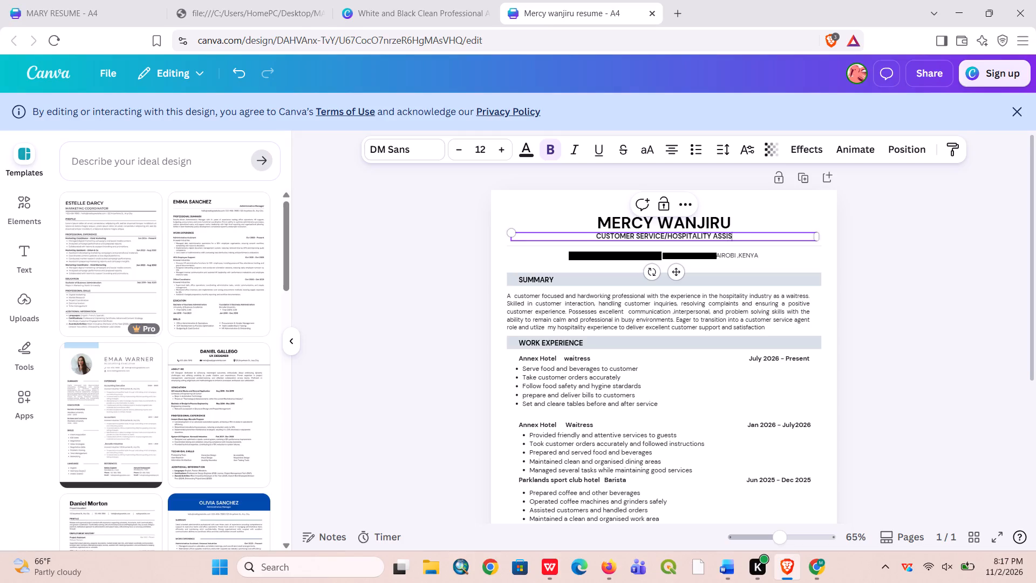
{"action": "type", "text": "TA"}
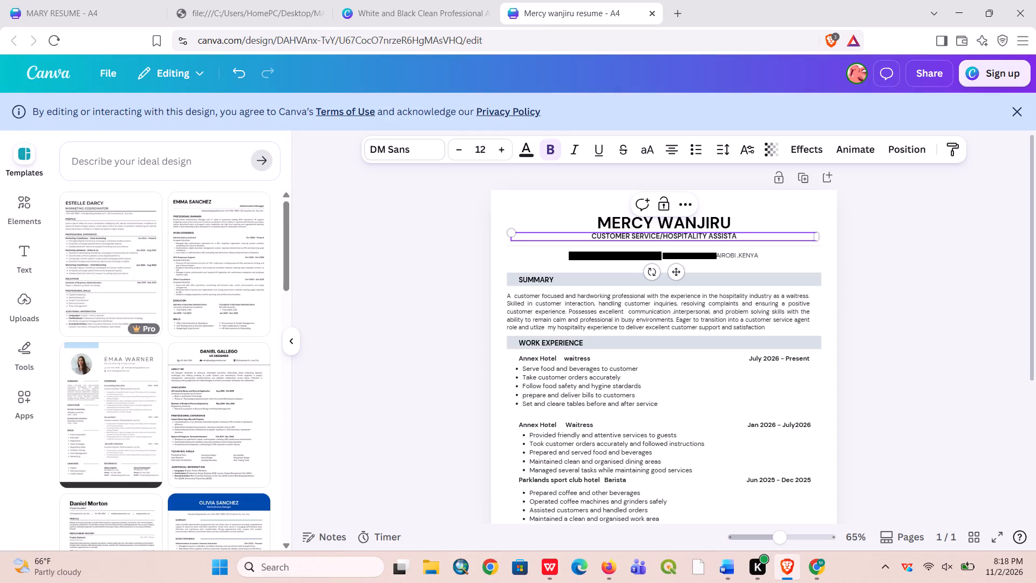
{"action": "type", "text": "NT"}
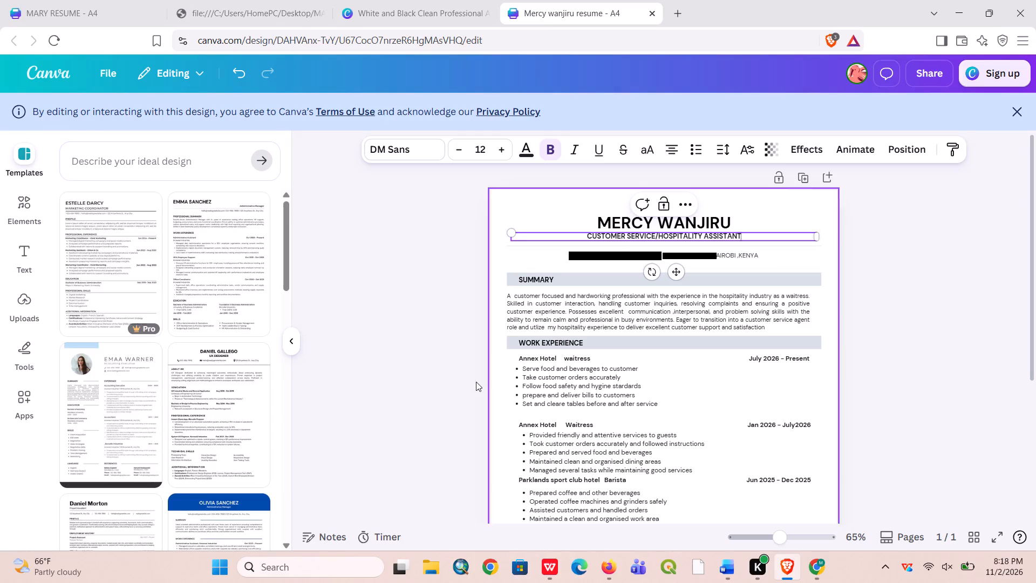
Remove "– Present" from the dates of the first Annex Hotel waitress entry under Work Experience.
{"action": "scroll", "coordinate": [591, 363], "scroll_direction": "down", "scroll_amount": 1}
{"action": "scroll", "coordinate": [612, 375], "scroll_direction": "up", "scroll_amount": 2}
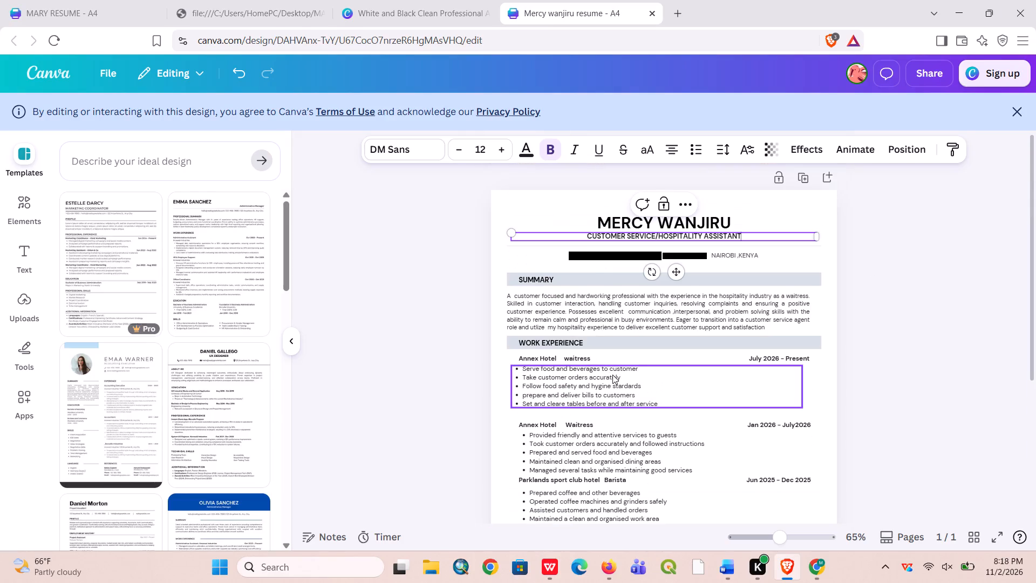
{"action": "left_click", "coordinate": [803, 356]}
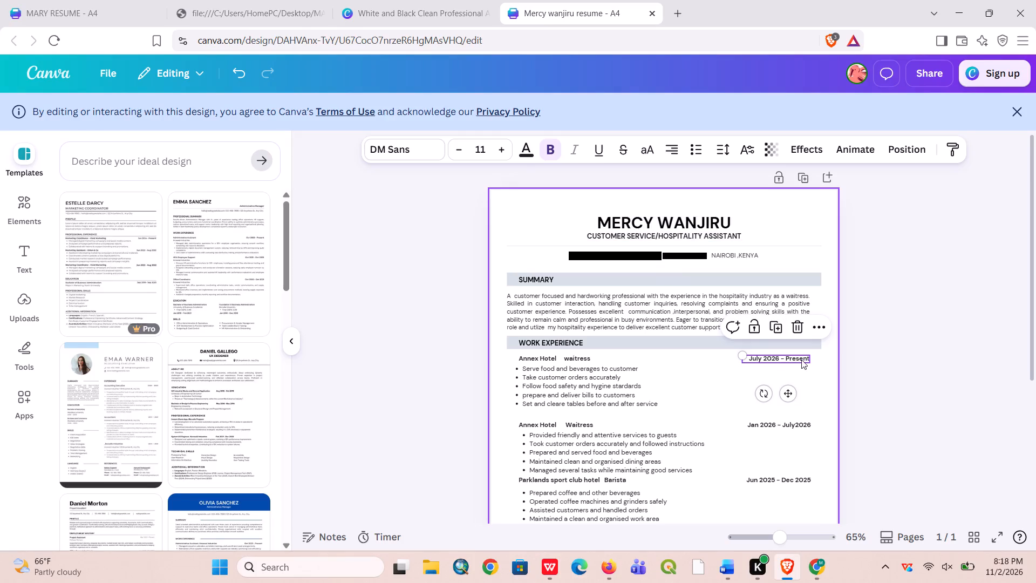
{"action": "left_click", "coordinate": [808, 358]}
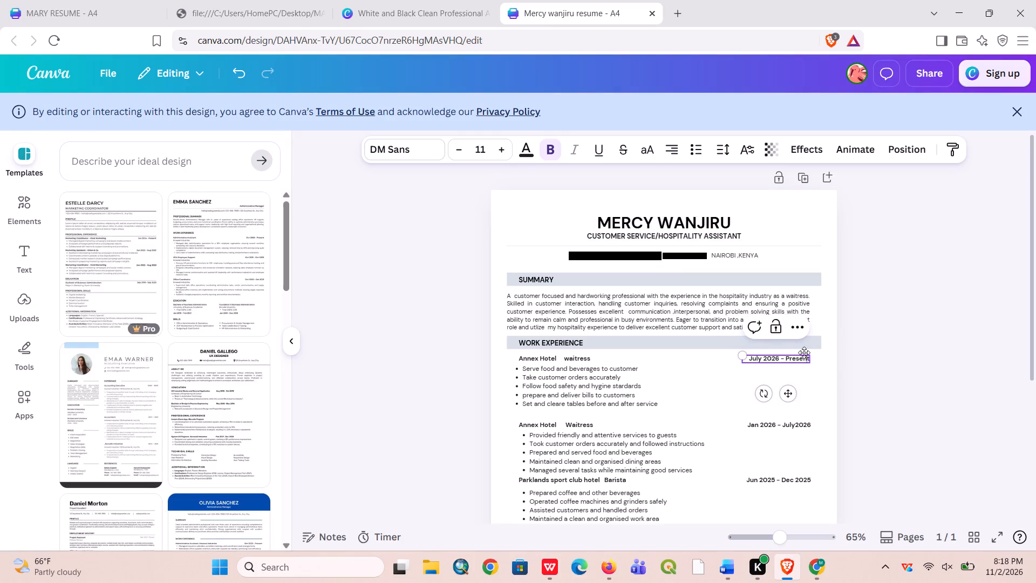
{"action": "key", "text": "Right"}
{"action": "key", "text": "Right"}
{"action": "key", "text": "BackSpace"}
{"action": "key", "text": "BackSpace"}
{"action": "key", "text": "BackSpace"}
{"action": "key", "text": "BackSpace"}
{"action": "key", "text": "BackSpace"}
{"action": "key", "text": "BackSpace"}
{"action": "key", "text": "BackSpace"}
{"action": "key", "text": "BackSpace"}
{"action": "key", "text": "BackSpace"}
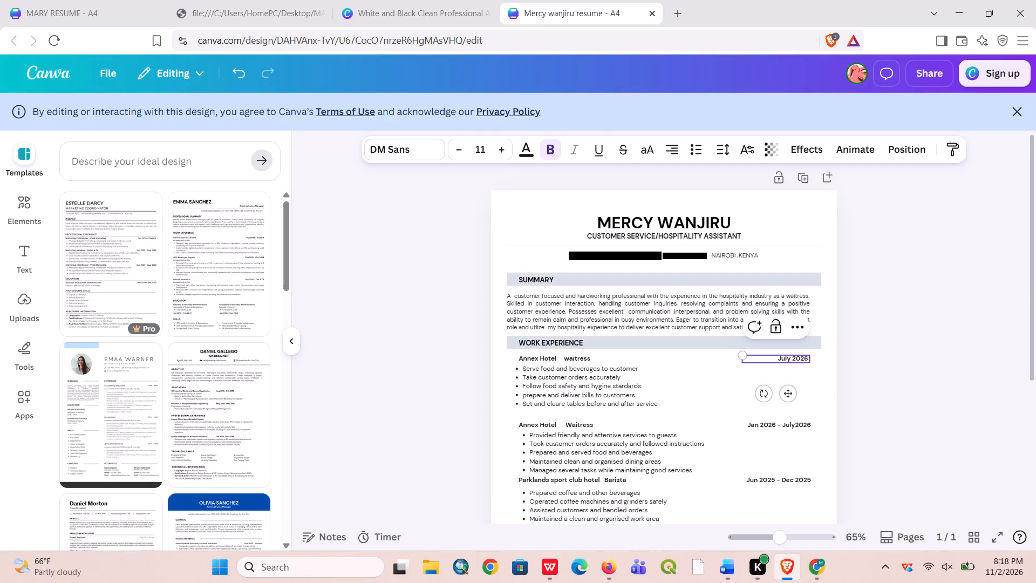
{"action": "key", "text": "BackSpace"}
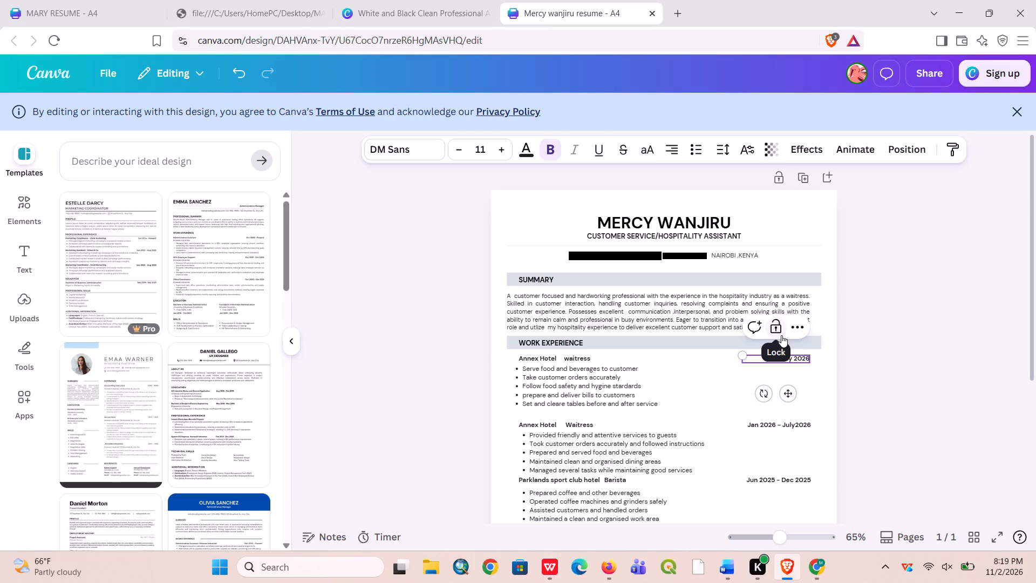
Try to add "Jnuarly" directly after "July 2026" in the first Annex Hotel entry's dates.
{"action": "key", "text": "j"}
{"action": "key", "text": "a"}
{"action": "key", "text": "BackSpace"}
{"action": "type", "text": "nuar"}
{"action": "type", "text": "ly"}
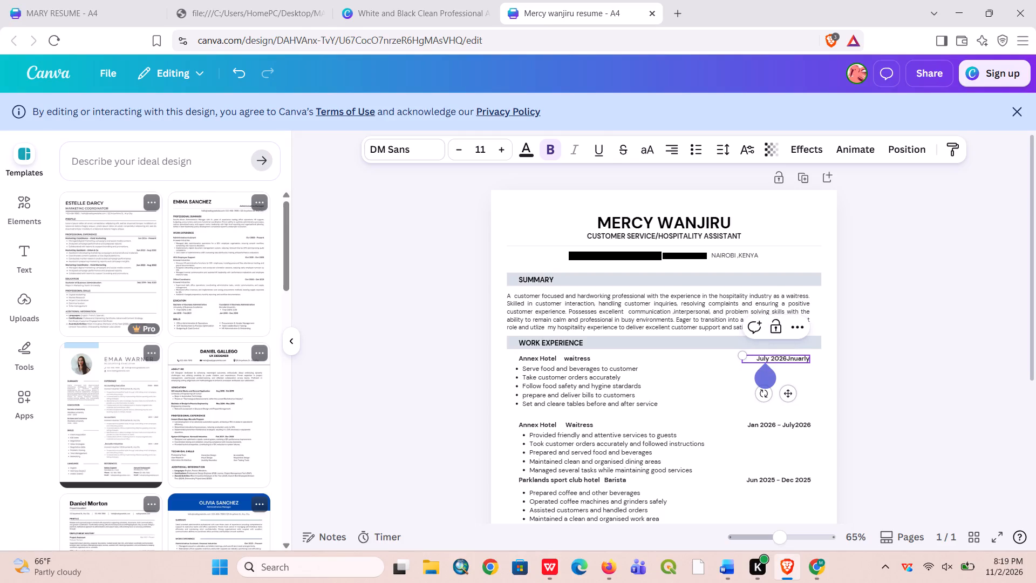
Clear the first Annex Hotel entry's date text and replace it with "Janualy 2026-July 2026".
{"action": "key", "text": "BackSpace"}
{"action": "key", "text": "BackSpace"}
{"action": "key", "text": "BackSpace"}
{"action": "key", "text": "BackSpace"}
{"action": "key", "text": "BackSpace"}
{"action": "key", "text": "BackSpace"}
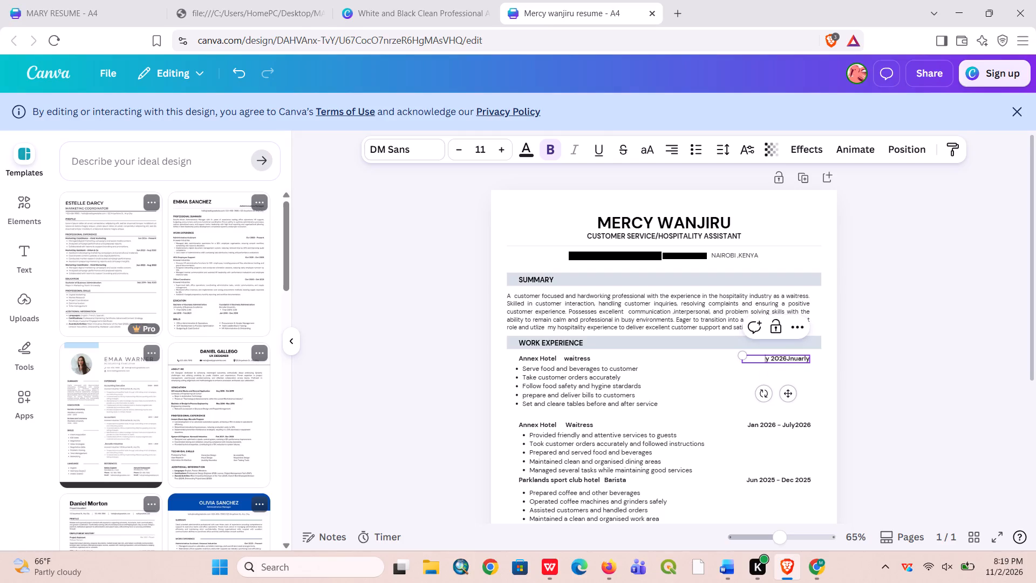
{"action": "key", "text": "BackSpace"}
{"action": "key", "text": "BackSpace"}
{"action": "key", "text": "BackSpace"}
{"action": "key", "text": "Right"}
{"action": "key", "text": "Right"}
{"action": "key", "text": "Right"}
{"action": "key", "text": "Right"}
{"action": "key", "text": "Right"}
{"action": "key", "text": "Right"}
{"action": "key", "text": "Right"}
{"action": "key", "text": "Right"}
{"action": "key", "text": "Right"}
{"action": "key", "text": "Right"}
{"action": "key", "text": "Right"}
{"action": "key", "text": "Right"}
{"action": "key", "text": "Right"}
{"action": "key", "text": "Right"}
{"action": "key", "text": "Right"}
{"action": "key", "text": "Right"}
{"action": "key", "text": "Right"}
{"action": "key", "text": "Right"}
{"action": "key", "text": "BackSpace"}
{"action": "key", "text": "BackSpace"}
{"action": "key", "text": "BackSpace"}
{"action": "key", "text": "BackSpace"}
{"action": "key", "text": "BackSpace"}
{"action": "key", "text": "BackSpace"}
{"action": "key", "text": "BackSpace"}
{"action": "key", "text": "BackSpace"}
{"action": "key", "text": "BackSpace"}
{"action": "key", "text": "BackSpace"}
{"action": "key", "text": "BackSpace"}
{"action": "key", "text": "BackSpace"}
{"action": "key", "text": "BackSpace"}
{"action": "key", "text": "j"}
{"action": "type", "text": "anua"}
{"action": "type", "text": "ly"}
{"action": "key", "text": "space"}
{"action": "type", "text": "2026"}
{"action": "key", "text": "minus"}
{"action": "key", "text": "j"}
{"action": "type", "text": "uly"}
{"action": "key", "text": "space"}
{"action": "type", "text": "2026"}
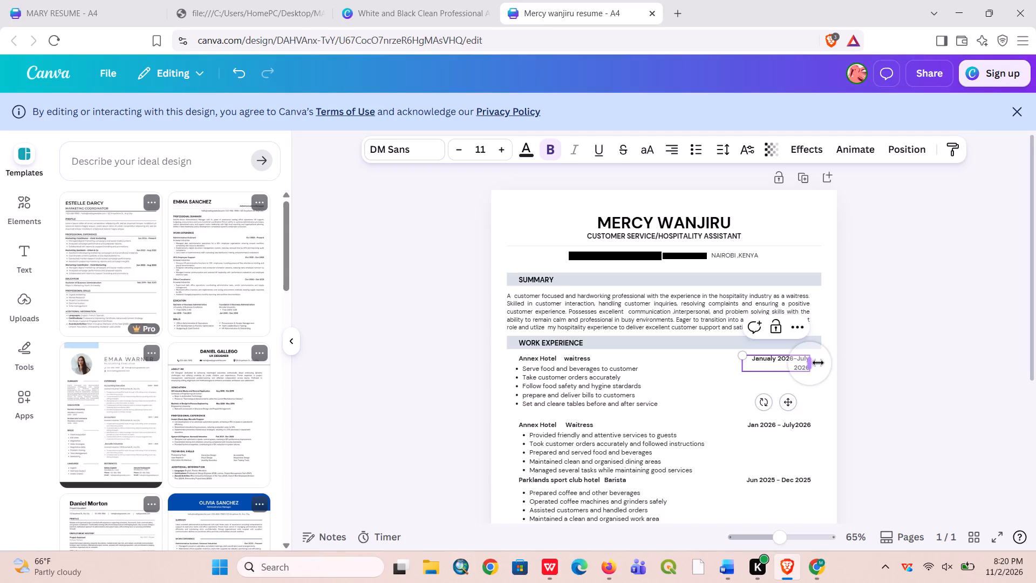
Widen the first Annex Hotel entry's date text box so the dates fit on one line.
{"action": "left_click_drag", "start_coordinate": [811, 363], "coordinate": [821, 365]}
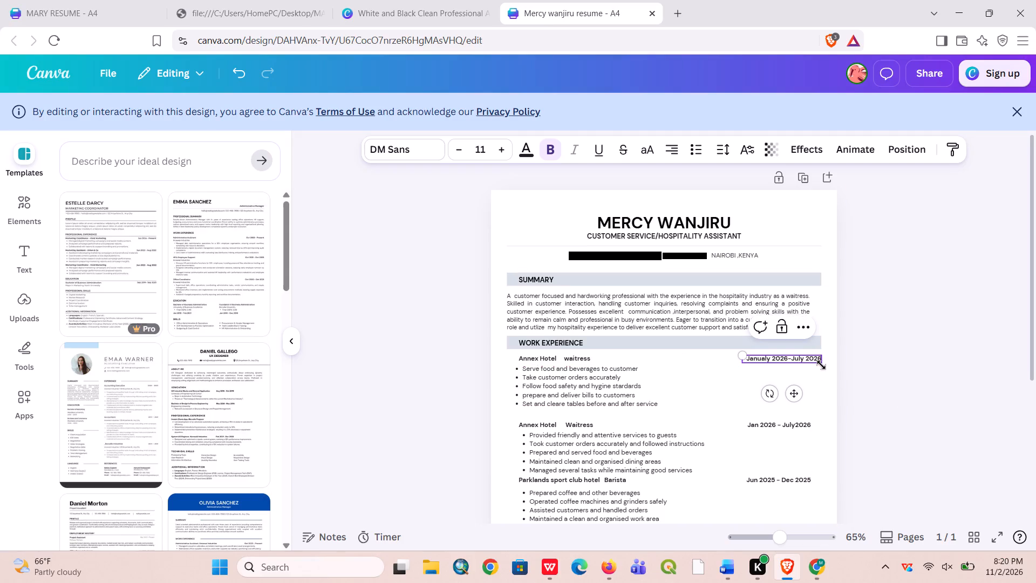
{"action": "left_click", "coordinate": [724, 375]}
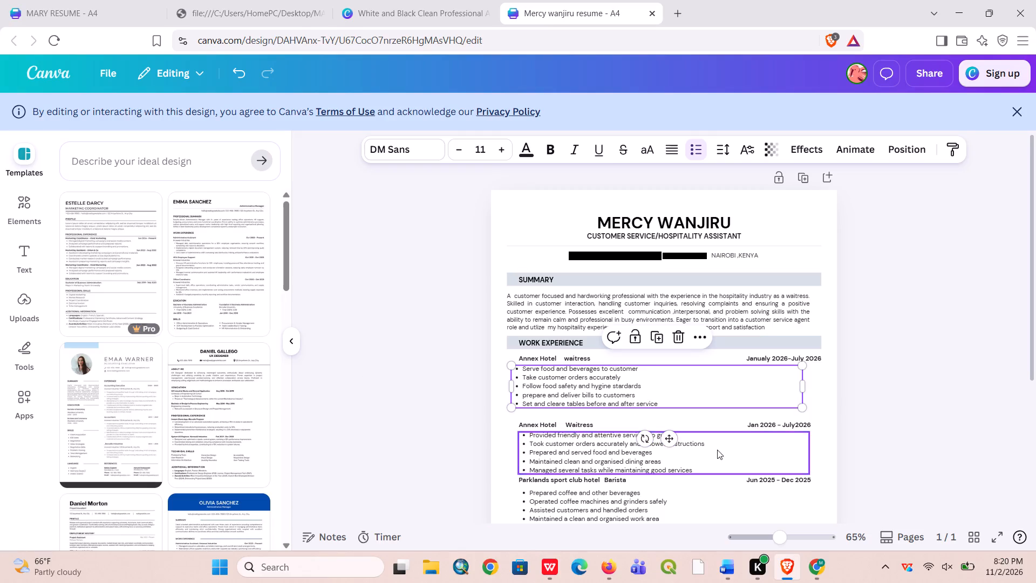
Replace the employer name "Annex Hotel" in the second Waitress entry under Work Experience with "Parklands sport club Hotel".
{"action": "left_click", "coordinate": [749, 426]}
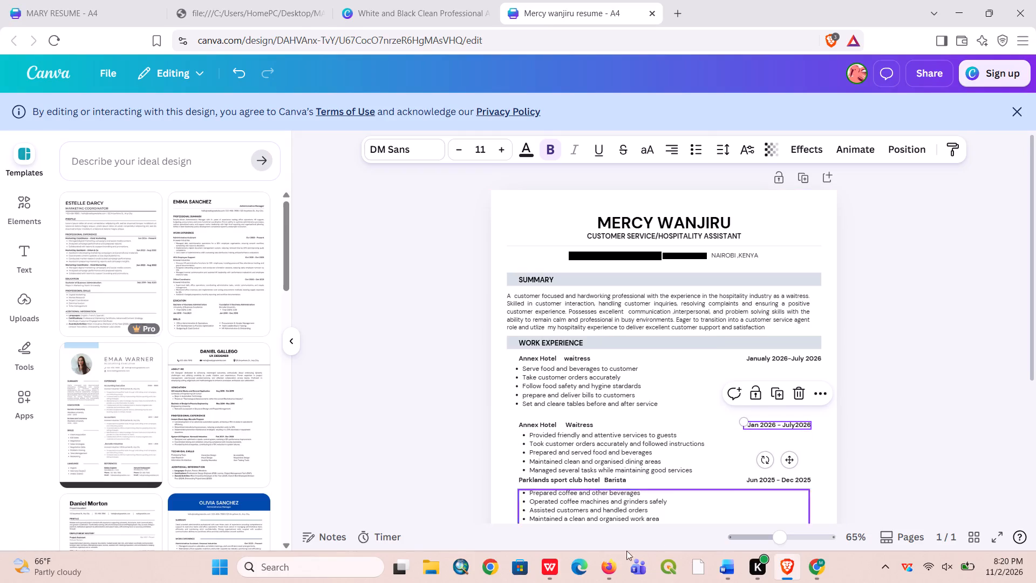
{"action": "left_click", "coordinate": [531, 426]}
{"action": "left_click", "coordinate": [555, 422]}
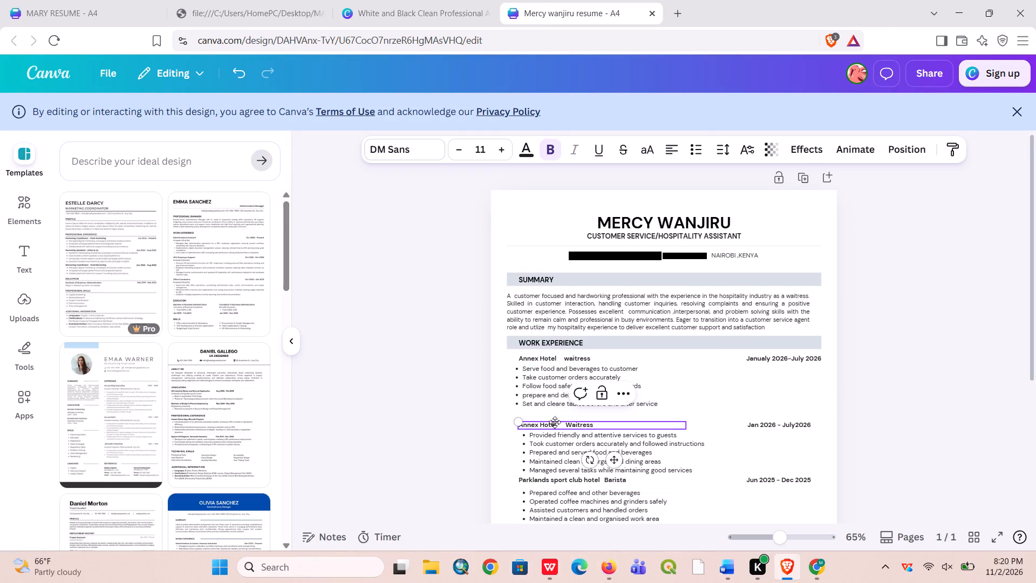
{"action": "key", "text": "BackSpace"}
{"action": "key", "text": "BackSpace"}
{"action": "key", "text": "BackSpace"}
{"action": "key", "text": "BackSpace"}
{"action": "key", "text": "BackSpace"}
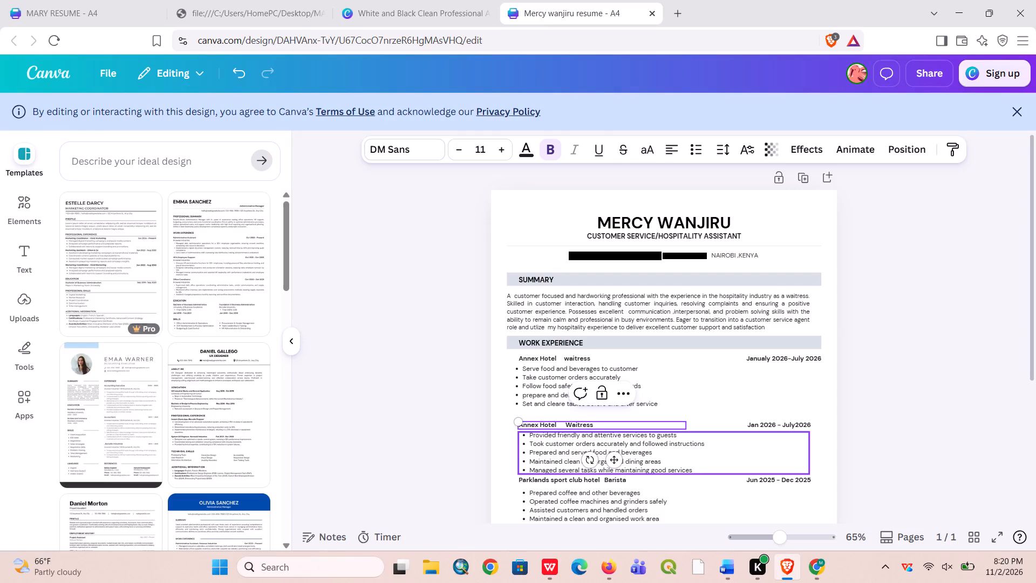
{"action": "key", "text": "BackSpace"}
{"action": "key", "text": "BackSpace"}
{"action": "key", "text": "BackSpace"}
{"action": "key", "text": "BackSpace"}
{"action": "key", "text": "BackSpace"}
{"action": "key", "text": "p"}
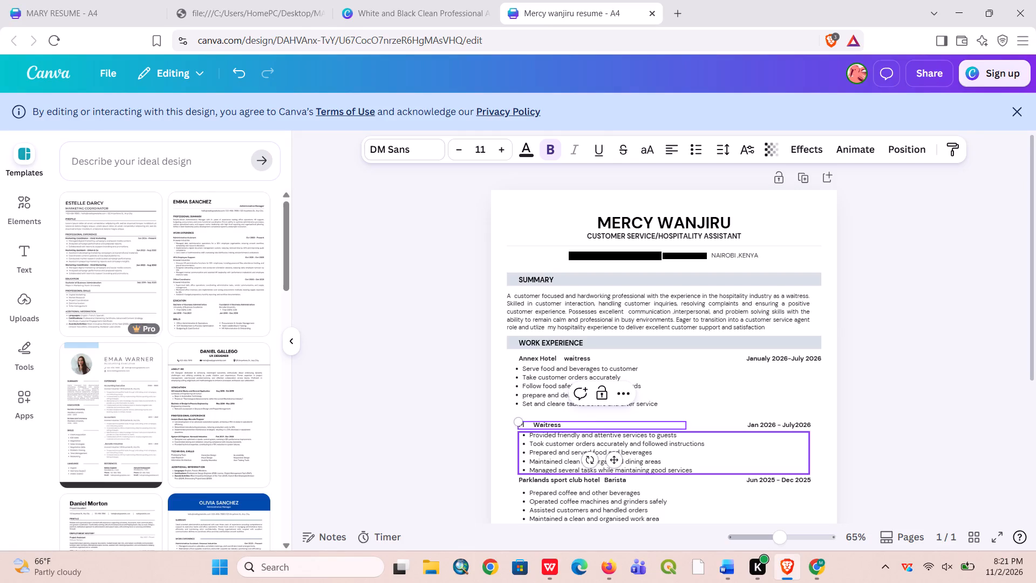
{"action": "key", "text": "a"}
{"action": "key", "text": "r"}
{"action": "key", "text": "BackSpace"}
{"action": "left_click", "coordinate": [531, 424]}
{"action": "key", "text": "BackSpace"}
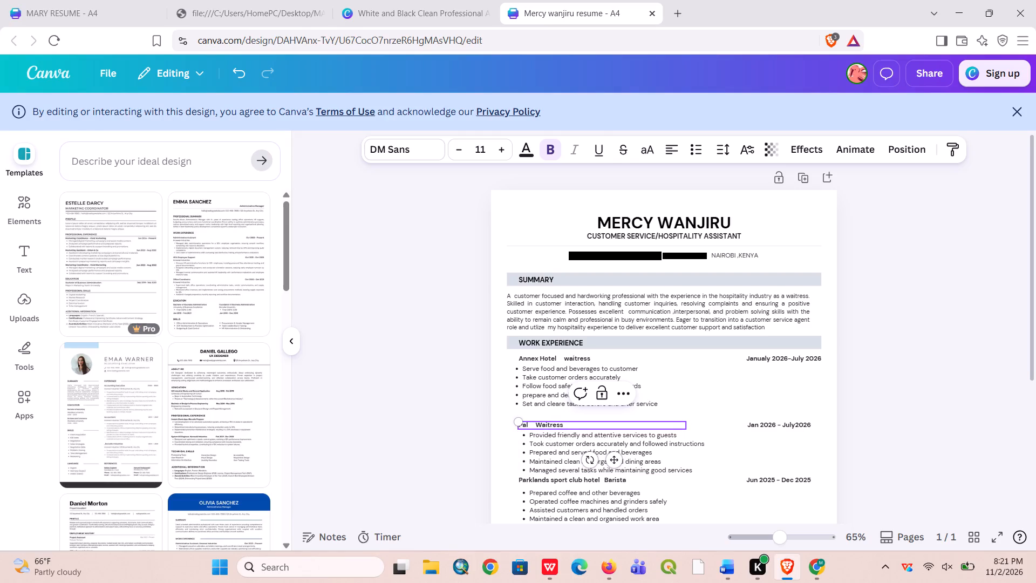
{"action": "key", "text": "BackSpace"}
{"action": "key", "text": "BackSpace"}
{"action": "key", "text": "r"}
{"action": "type", "text": "kl"}
{"action": "type", "text": "ands"}
{"action": "key", "text": "space"}
{"action": "type", "text": "spo"}
{"action": "key", "text": "r"}
{"action": "key", "text": "t"}
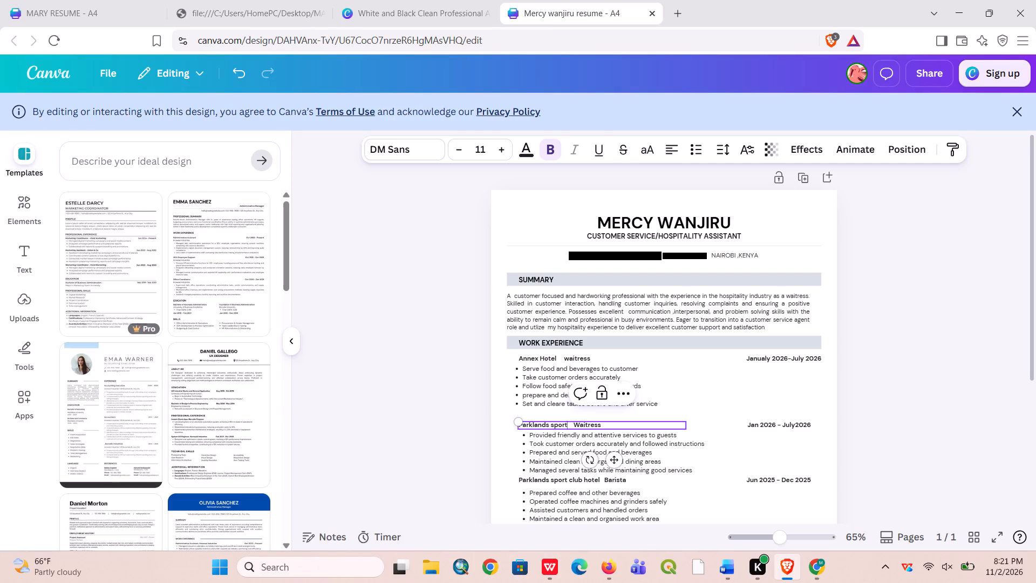
{"action": "key", "text": "space"}
{"action": "key", "text": "c"}
{"action": "type", "text": "lub"}
{"action": "key", "text": "space"}
{"action": "key", "text": "h"}
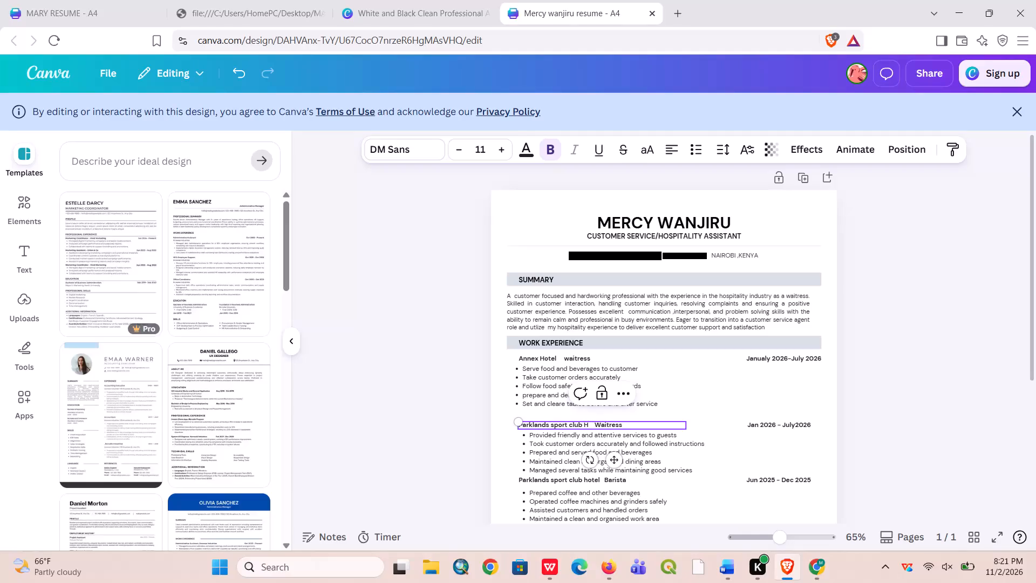
{"action": "type", "text": "ote"}
{"action": "key", "text": "l"}
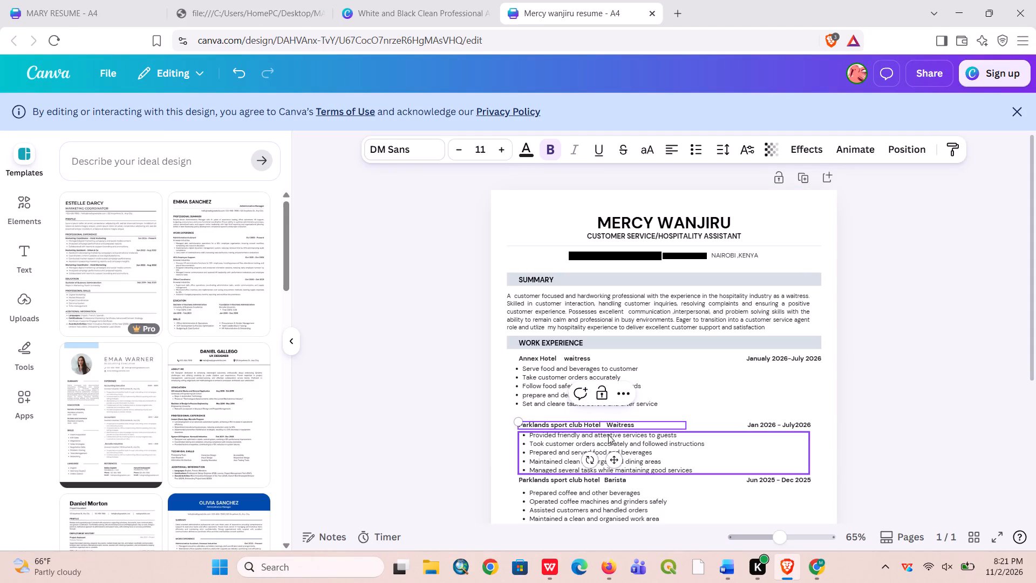
Clear the dates of the Parklands sport club Hotel Waitress entry and replace them with "August 2025-December 2025".
{"action": "left_click", "coordinate": [808, 426]}
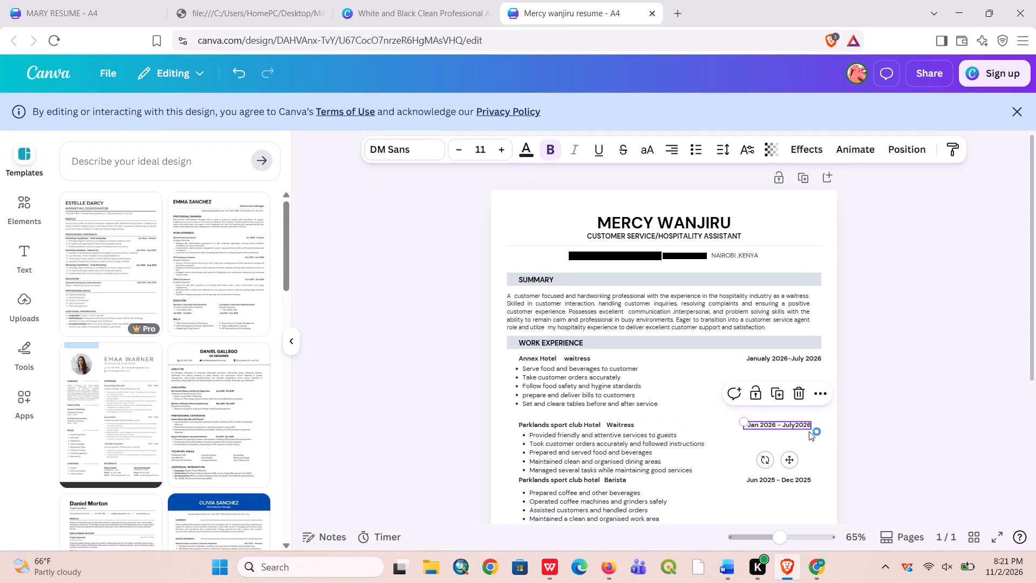
{"action": "left_click", "coordinate": [809, 427]}
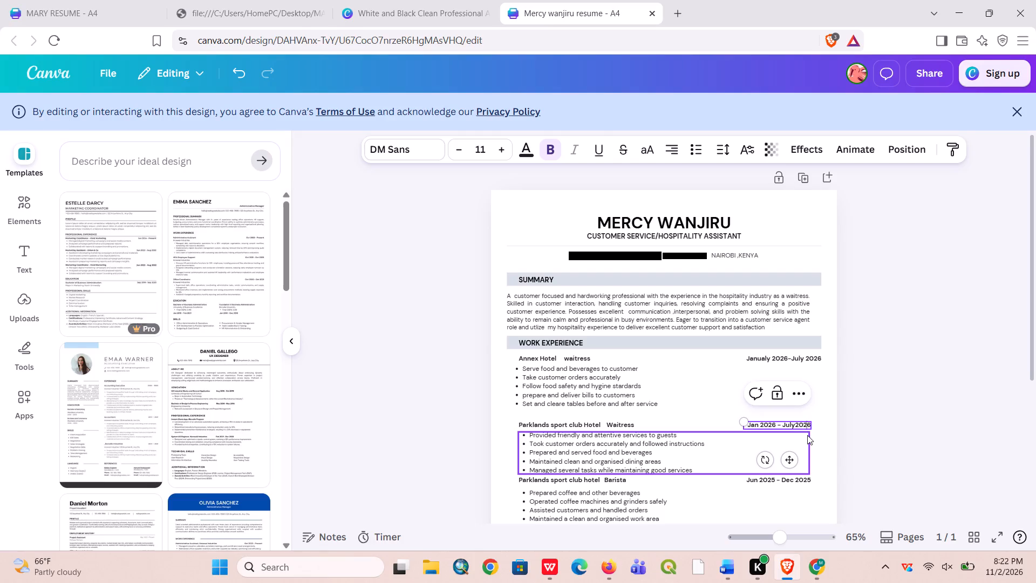
{"action": "key", "text": "BackSpace"}
{"action": "key", "text": "BackSpace"}
{"action": "key", "text": "BackSpace"}
{"action": "key", "text": "BackSpace"}
{"action": "key", "text": "BackSpace"}
{"action": "key", "text": "BackSpace"}
{"action": "key", "text": "BackSpace"}
{"action": "key", "text": "BackSpace"}
{"action": "key", "text": "BackSpace"}
{"action": "key", "text": "BackSpace"}
{"action": "key", "text": "BackSpace"}
{"action": "key", "text": "BackSpace"}
{"action": "key", "text": "BackSpace"}
{"action": "key", "text": "BackSpace"}
{"action": "key", "text": "BackSpace"}
{"action": "key", "text": "BackSpace"}
{"action": "key", "text": "BackSpace"}
{"action": "key", "text": "BackSpace"}
{"action": "key", "text": "Right"}
{"action": "key", "text": "BackSpace"}
{"action": "key", "text": "a"}
{"action": "key", "text": "u"}
{"action": "key", "text": "g"}
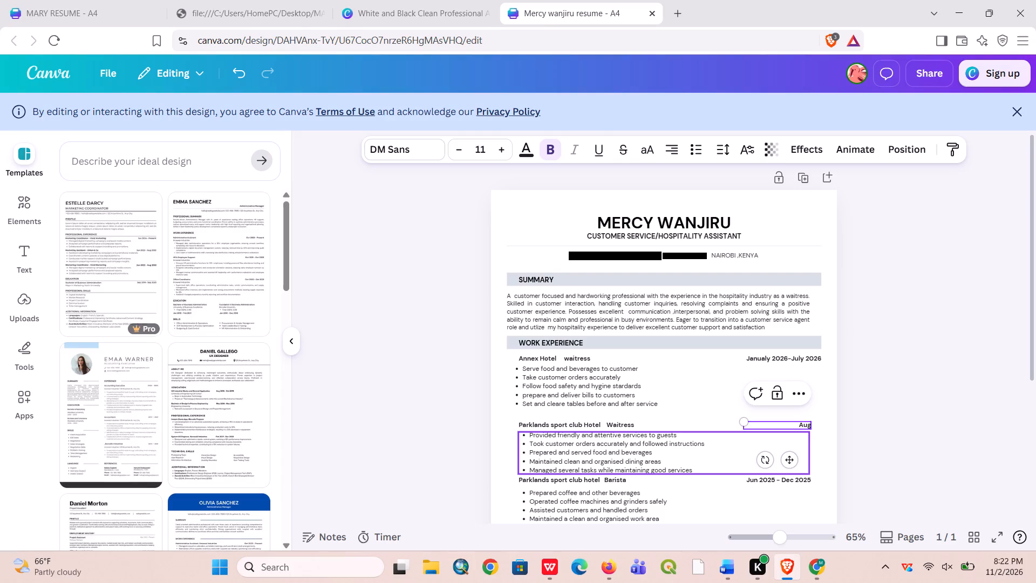
{"action": "type", "text": "ust"}
{"action": "key", "text": "space"}
{"action": "type", "text": "202"}
{"action": "key", "text": "5"}
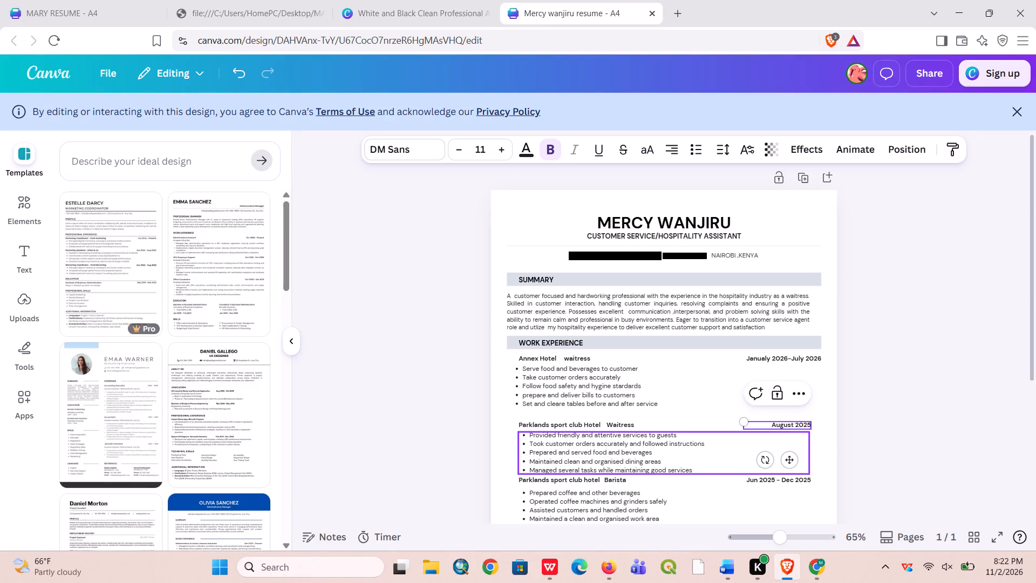
{"action": "key", "text": "minus"}
{"action": "key", "text": "d"}
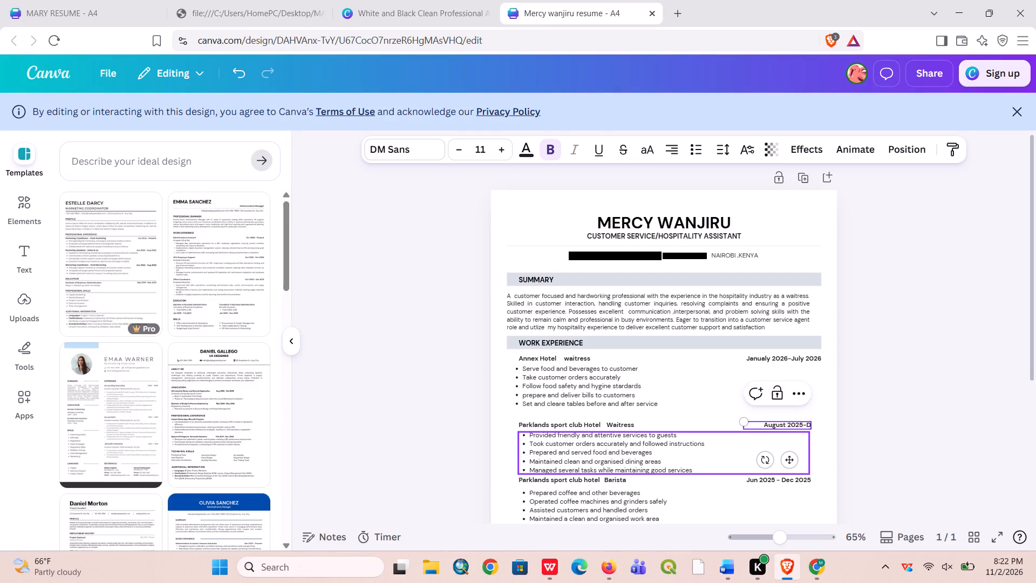
{"action": "key", "text": "e"}
{"action": "type", "text": "ce"}
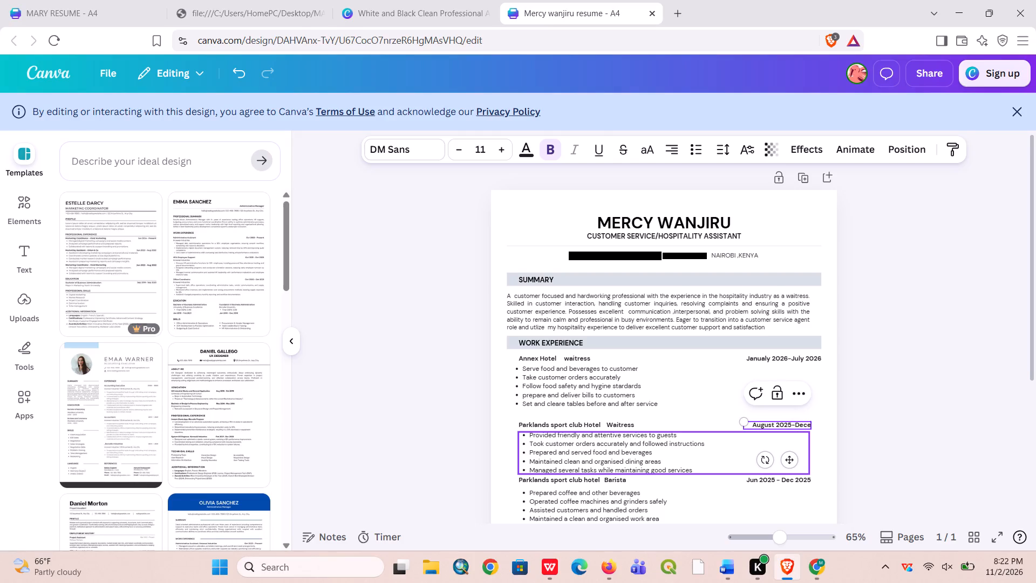
{"action": "type", "text": "mber"}
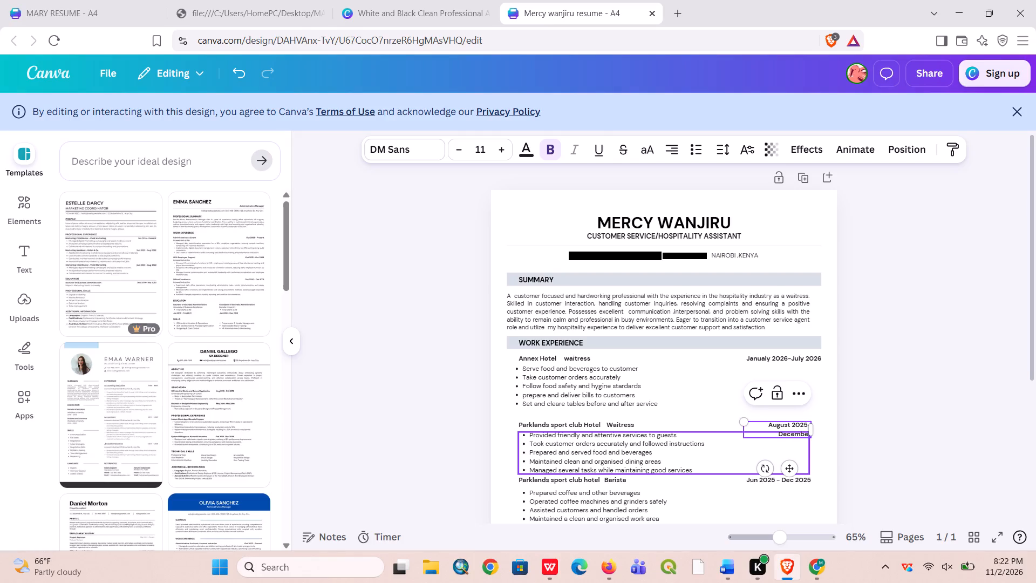
{"action": "key", "text": "space"}
{"action": "key", "text": "2"}
{"action": "key", "text": "0"}
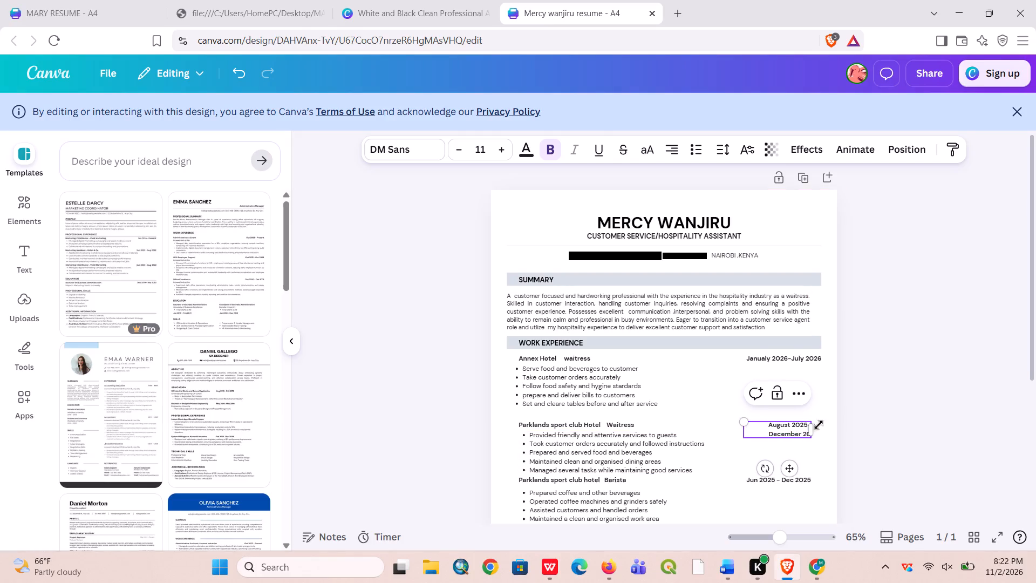
{"action": "key", "text": "2"}
{"action": "key", "text": "5"}
Widen the Parklands Waitress entry's date text box to a width of about 5.1.
{"action": "left_click_drag", "start_coordinate": [813, 431], "coordinate": [822, 427]}
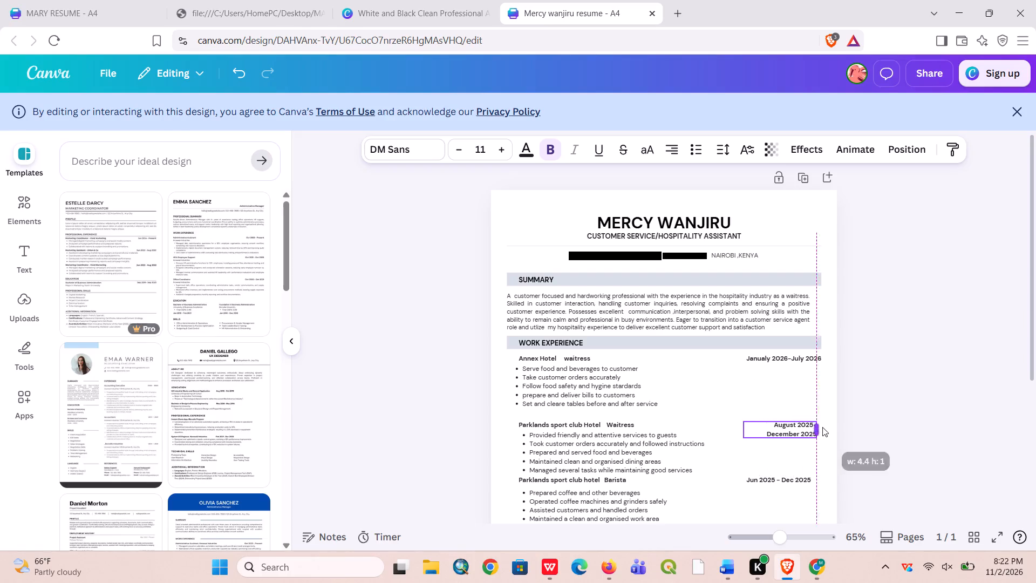
{"action": "left_click_drag", "start_coordinate": [822, 427], "coordinate": [834, 421]}
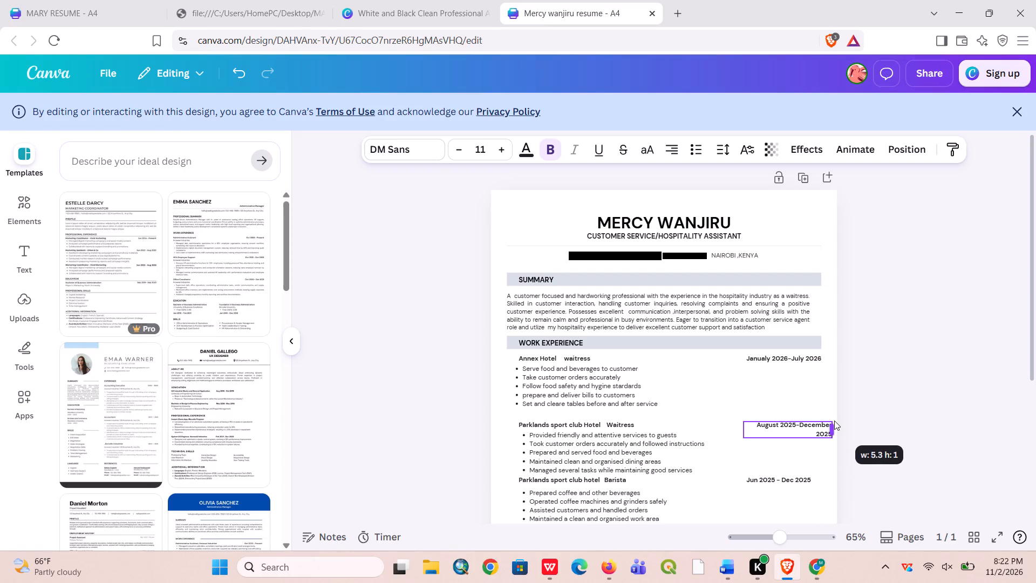
{"action": "left_click_drag", "start_coordinate": [834, 421], "coordinate": [830, 417]}
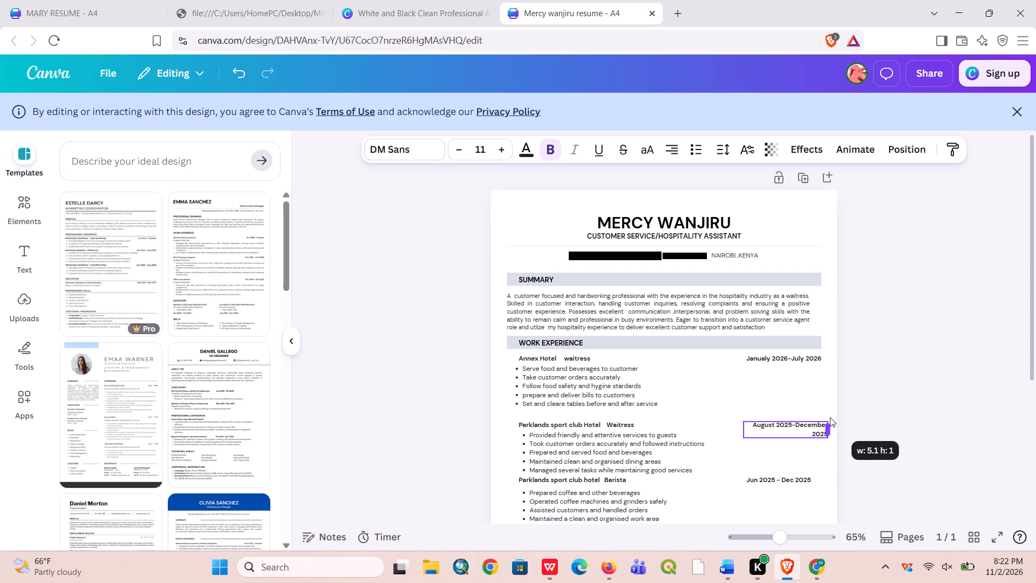
{"action": "left_click_drag", "start_coordinate": [830, 417], "coordinate": [829, 417]}
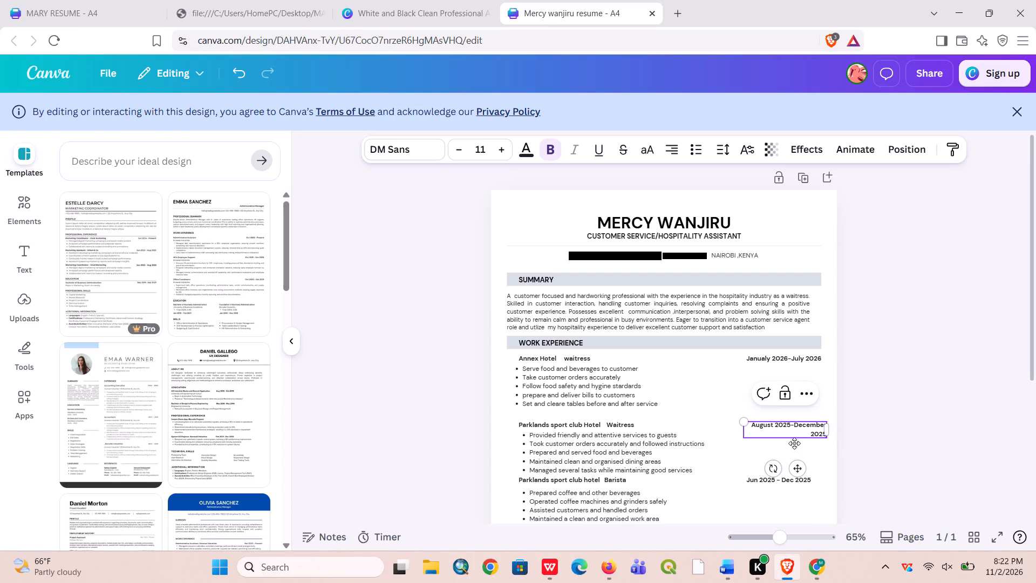
Shorten "August" to "Aug" in the Parklands Waitress entry's dates.
{"action": "left_click", "coordinate": [749, 425]}
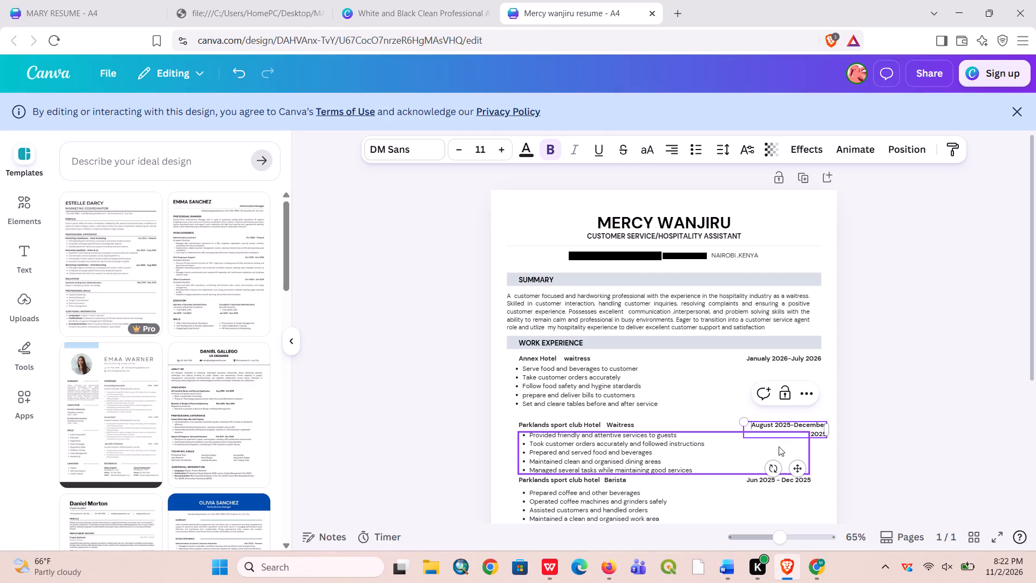
{"action": "key", "text": "BackSpace"}
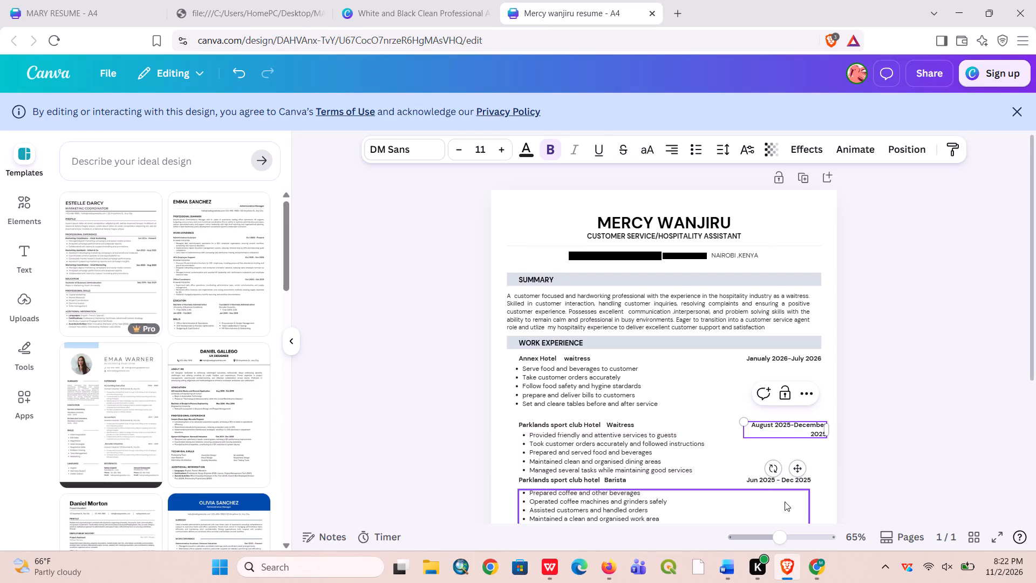
{"action": "left_click", "coordinate": [772, 424]}
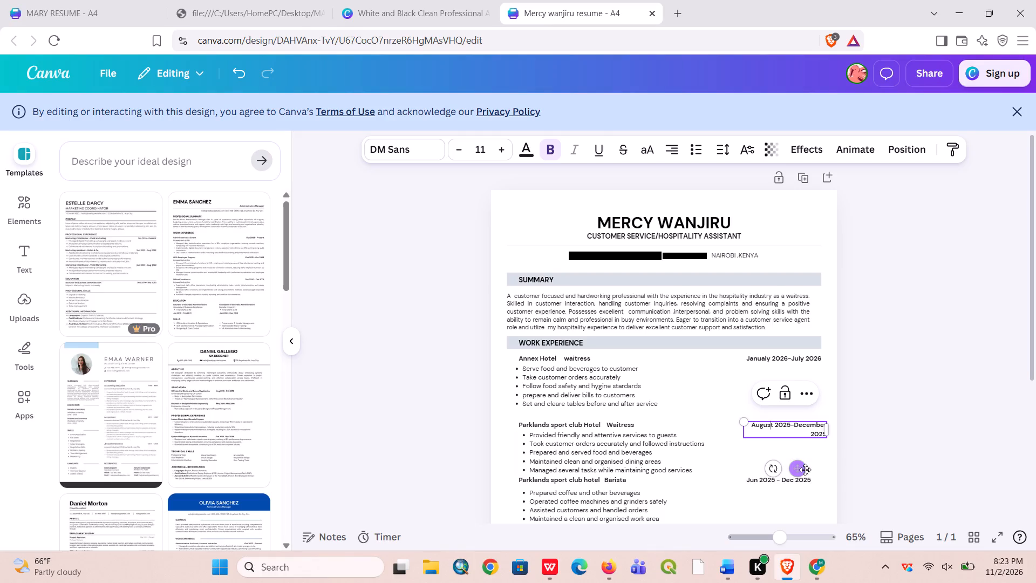
{"action": "key", "text": "BackSpace"}
{"action": "key", "text": "BackSpace"}
{"action": "key", "text": "Right"}
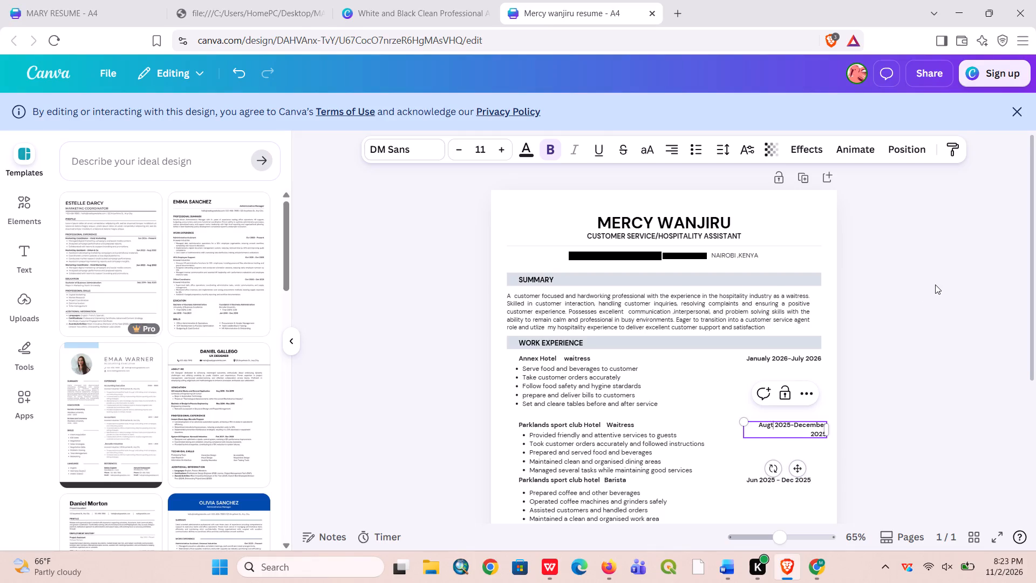
{"action": "key", "text": "BackSpace"}
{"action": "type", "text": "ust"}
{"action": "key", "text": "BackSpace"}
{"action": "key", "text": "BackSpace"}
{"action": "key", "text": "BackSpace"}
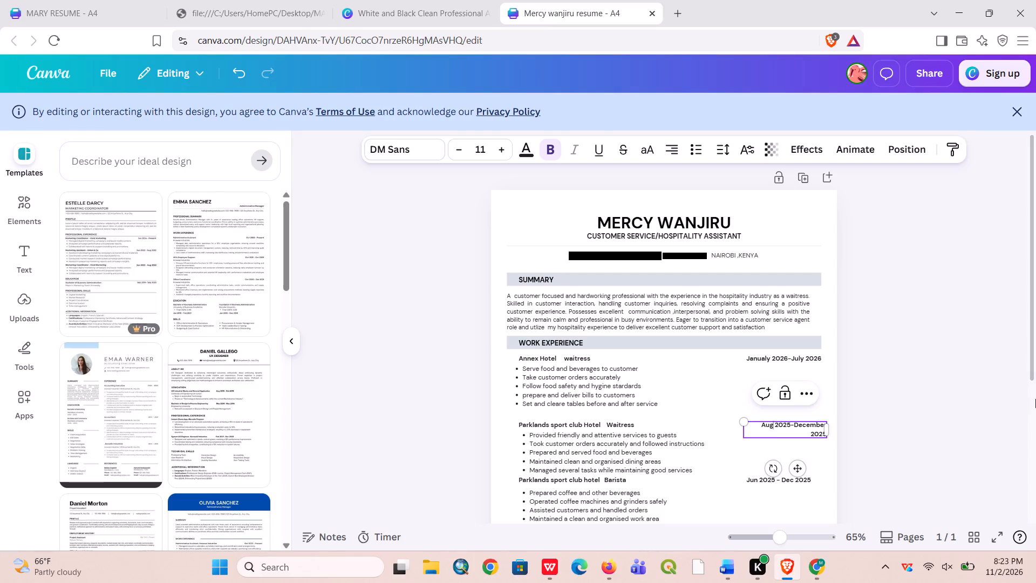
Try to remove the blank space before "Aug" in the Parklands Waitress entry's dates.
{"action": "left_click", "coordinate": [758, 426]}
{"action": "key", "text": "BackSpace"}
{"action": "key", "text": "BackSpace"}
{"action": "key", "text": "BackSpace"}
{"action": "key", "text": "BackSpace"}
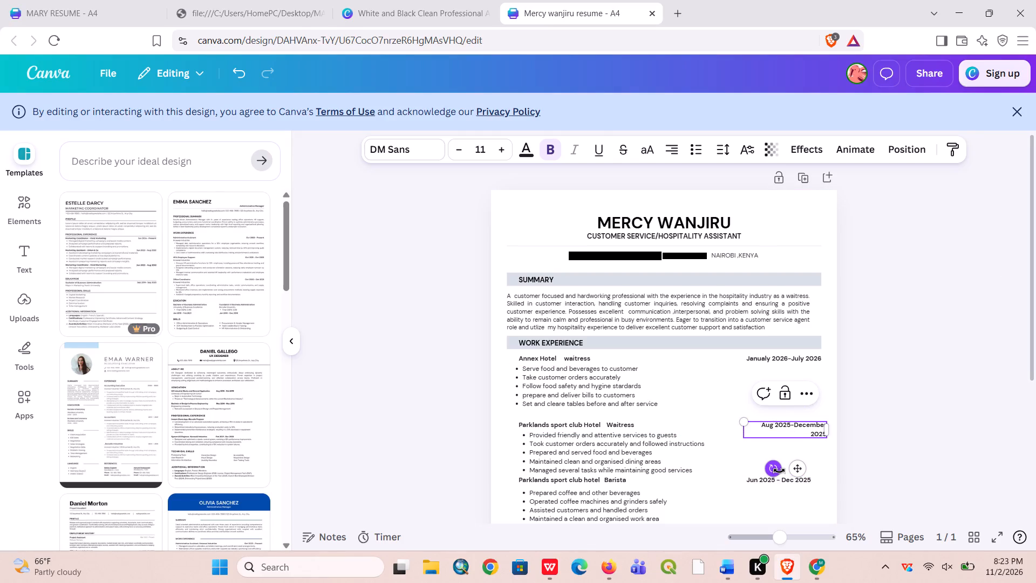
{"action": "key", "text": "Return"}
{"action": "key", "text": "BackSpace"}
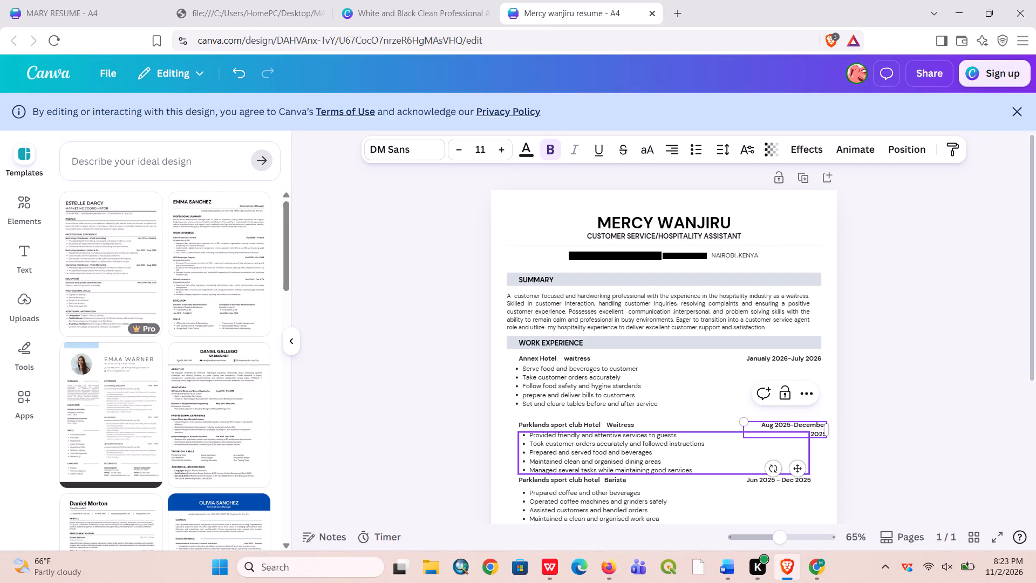
Widen the Parklands Waitress entry's date text box to fit "Aug 2025-December 2025" on one line, and nudge it slightly left.
{"action": "key", "text": "BackSpace"}
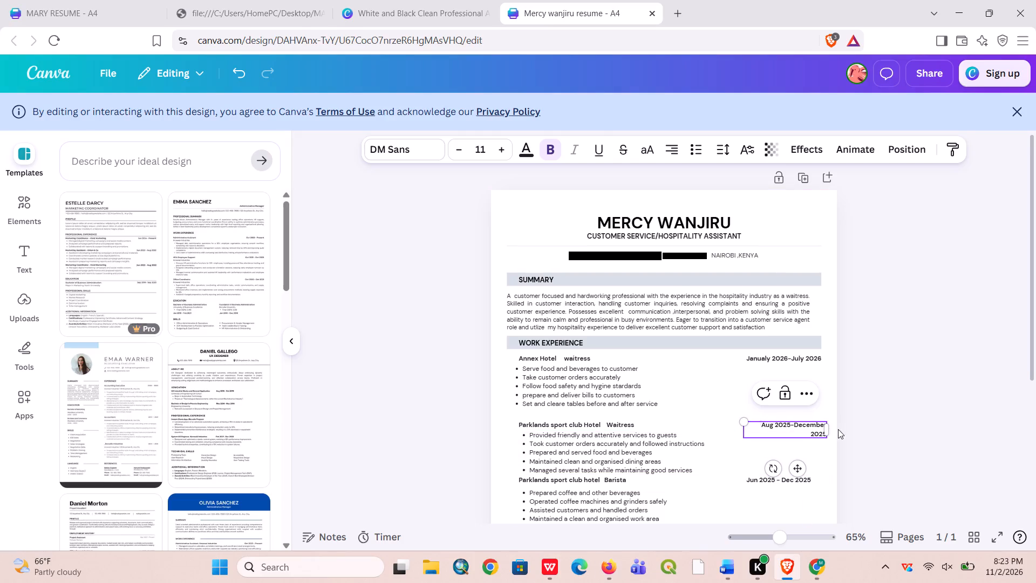
{"action": "left_click_drag", "start_coordinate": [828, 428], "coordinate": [836, 424]}
{"action": "left_click", "coordinate": [830, 443]}
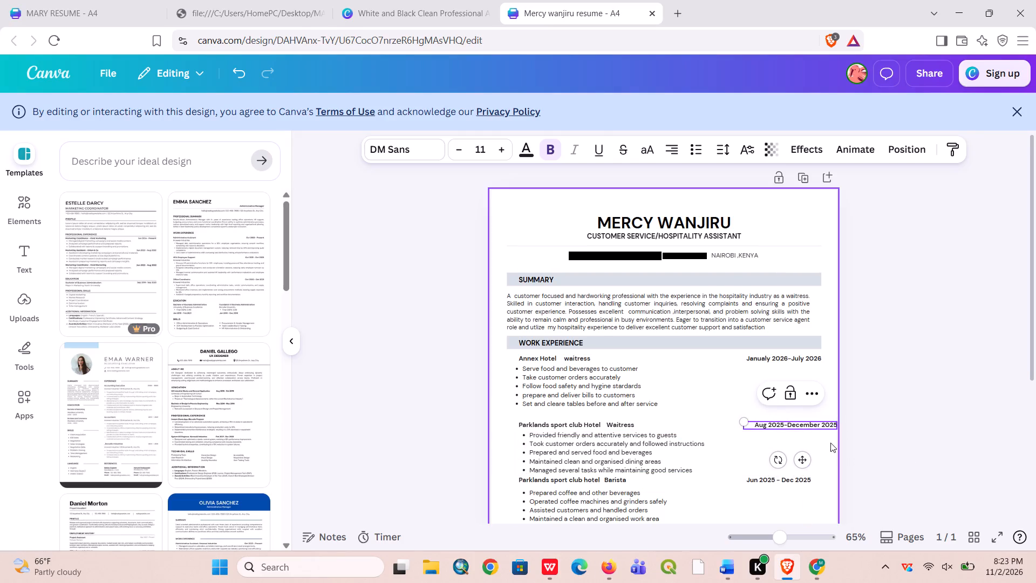
{"action": "left_click_drag", "start_coordinate": [804, 423], "coordinate": [799, 423]}
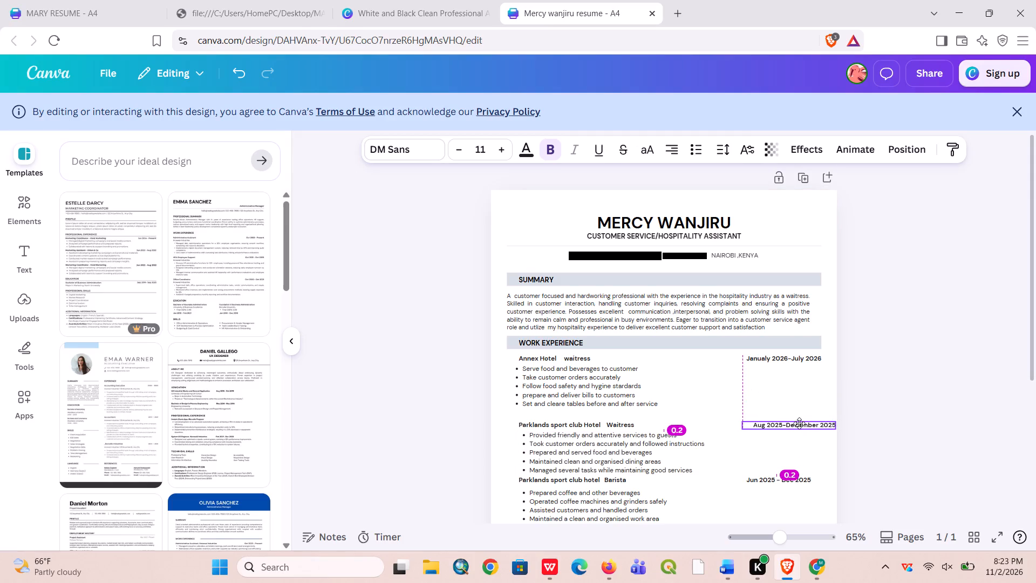
{"action": "left_click_drag", "start_coordinate": [799, 423], "coordinate": [799, 423]}
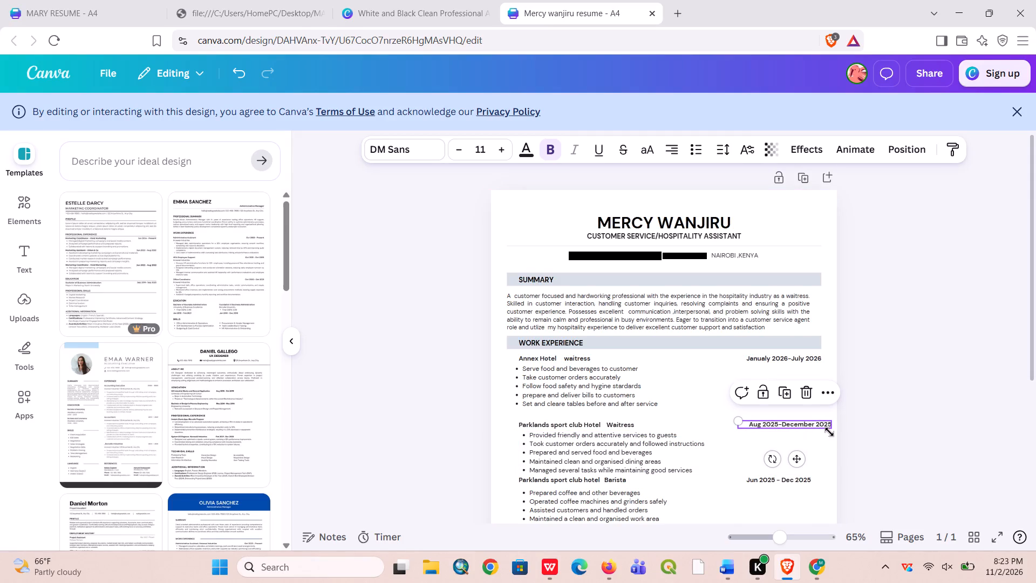
Change the end date of the Parklands sport club hotel Barista entry to "July 2025".
{"action": "scroll", "coordinate": [800, 484], "scroll_direction": "down", "scroll_amount": 1}
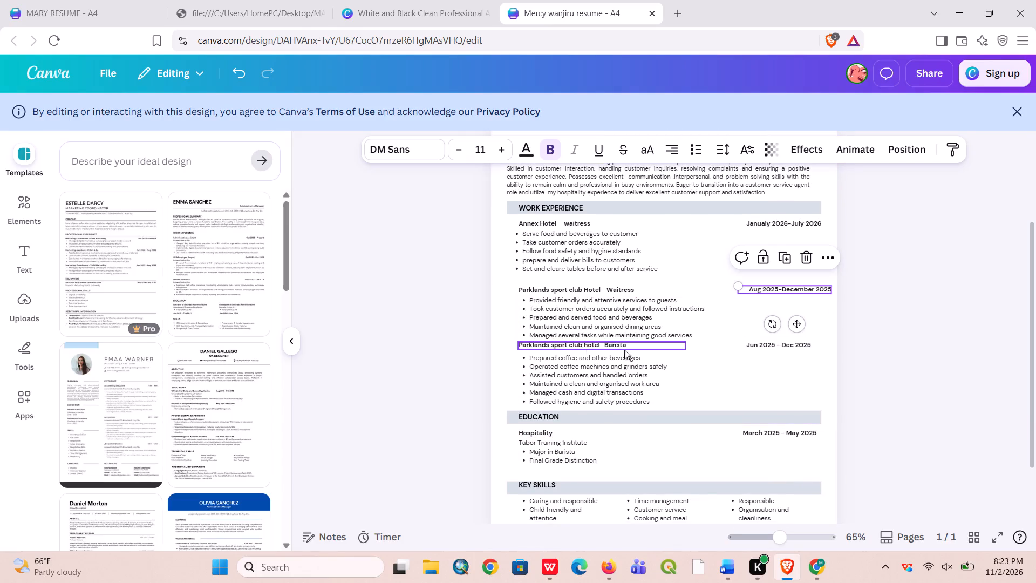
{"action": "left_click", "coordinate": [783, 347]}
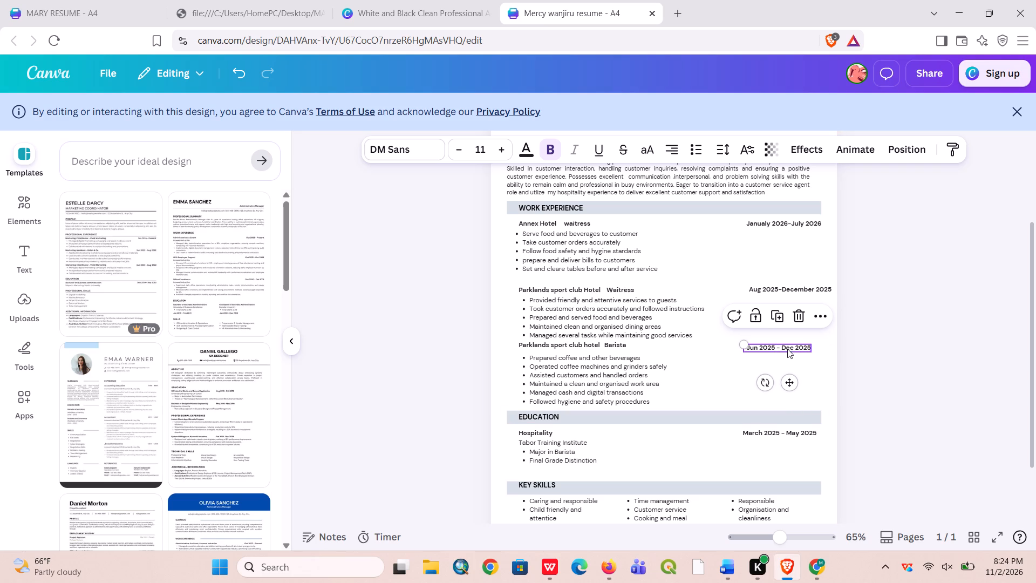
{"action": "left_click", "coordinate": [829, 369]}
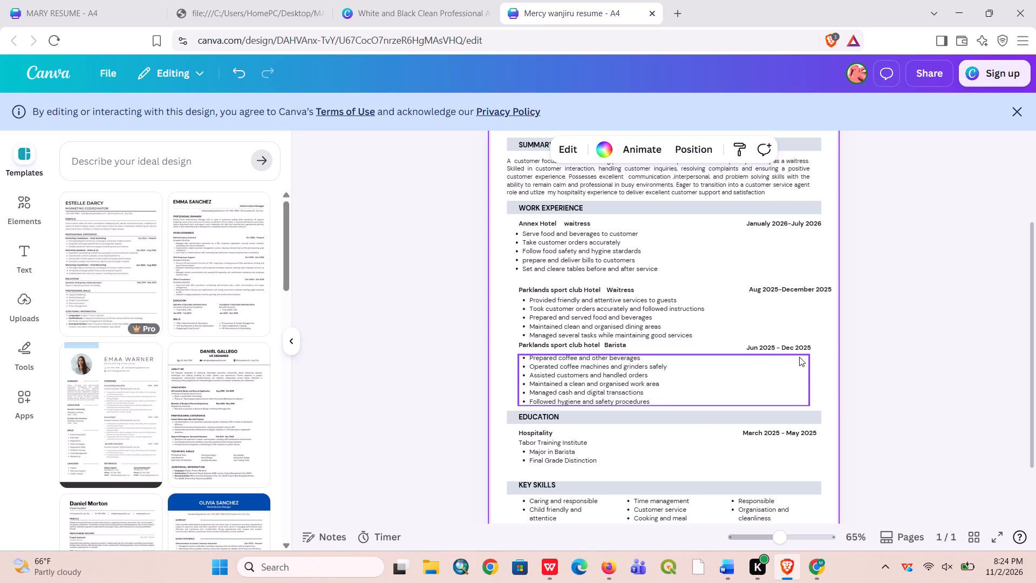
{"action": "left_click", "coordinate": [814, 346]}
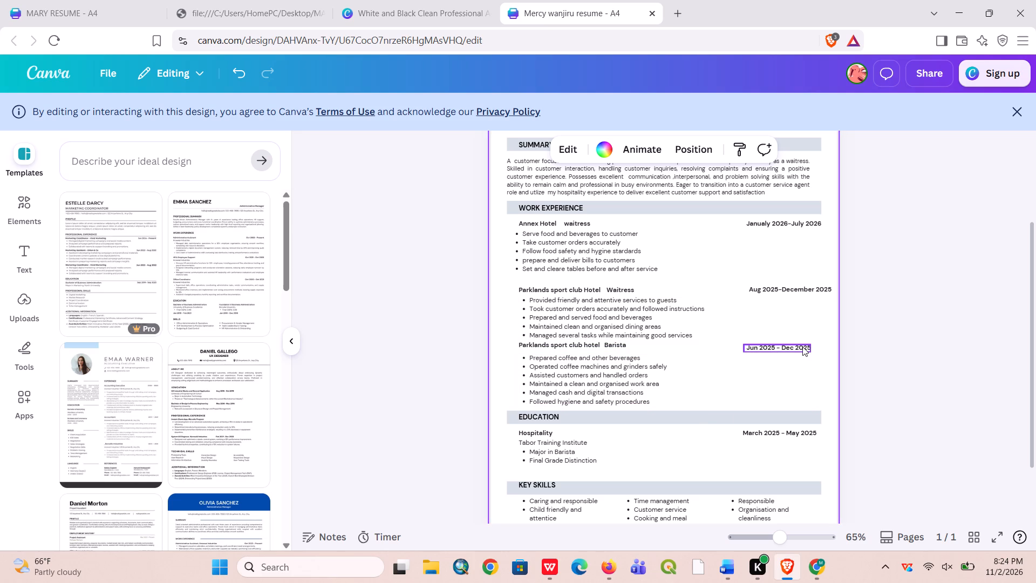
{"action": "left_click", "coordinate": [809, 349]}
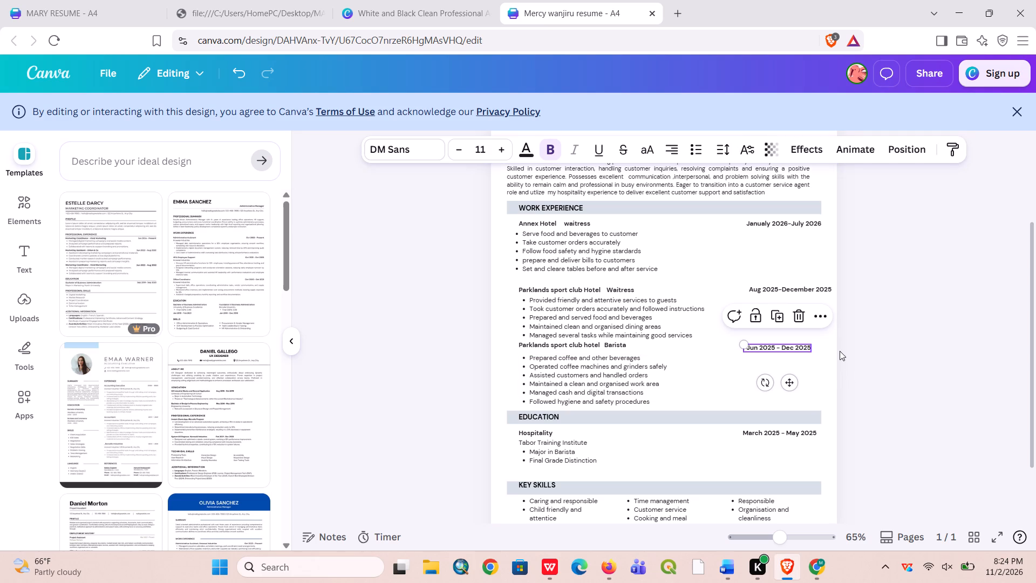
{"action": "left_click", "coordinate": [810, 348]}
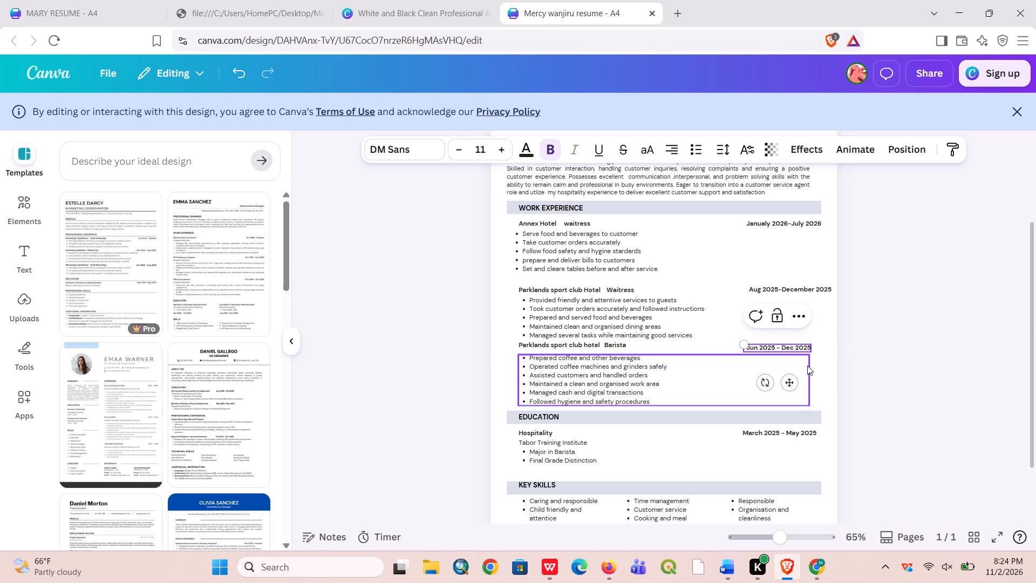
{"action": "key", "text": "BackSpace"}
{"action": "key", "text": "BackSpace"}
{"action": "key", "text": "BackSpace"}
{"action": "key", "text": "BackSpace"}
{"action": "key", "text": "BackSpace"}
{"action": "key", "text": "BackSpace"}
{"action": "key", "text": "BackSpace"}
{"action": "key", "text": "BackSpace"}
{"action": "key", "text": "BackSpace"}
{"action": "key", "text": "BackSpace"}
{"action": "key", "text": "minus"}
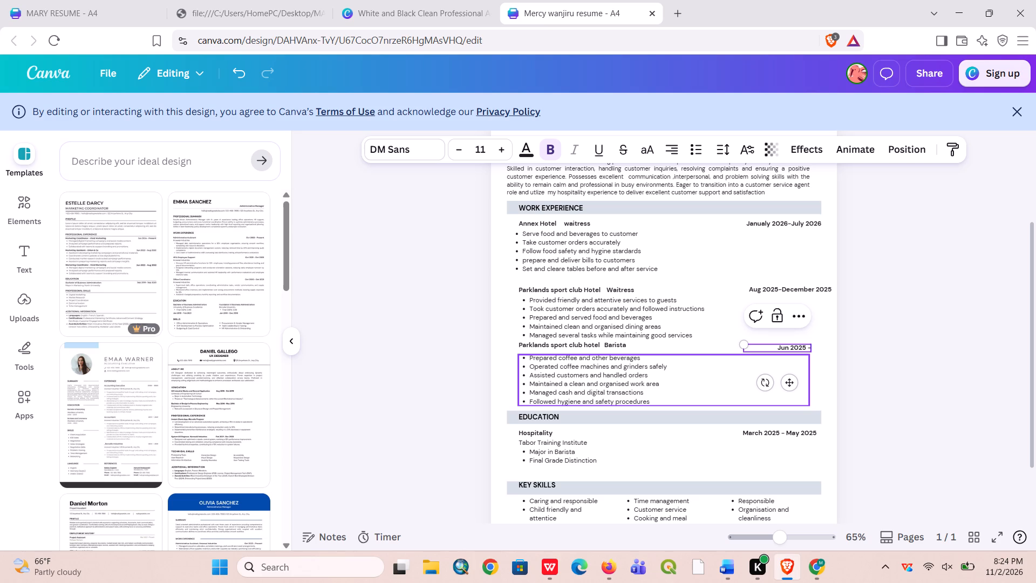
{"action": "type", "text": "ju"}
{"action": "key", "text": "BackSpace"}
{"action": "key", "text": "BackSpace"}
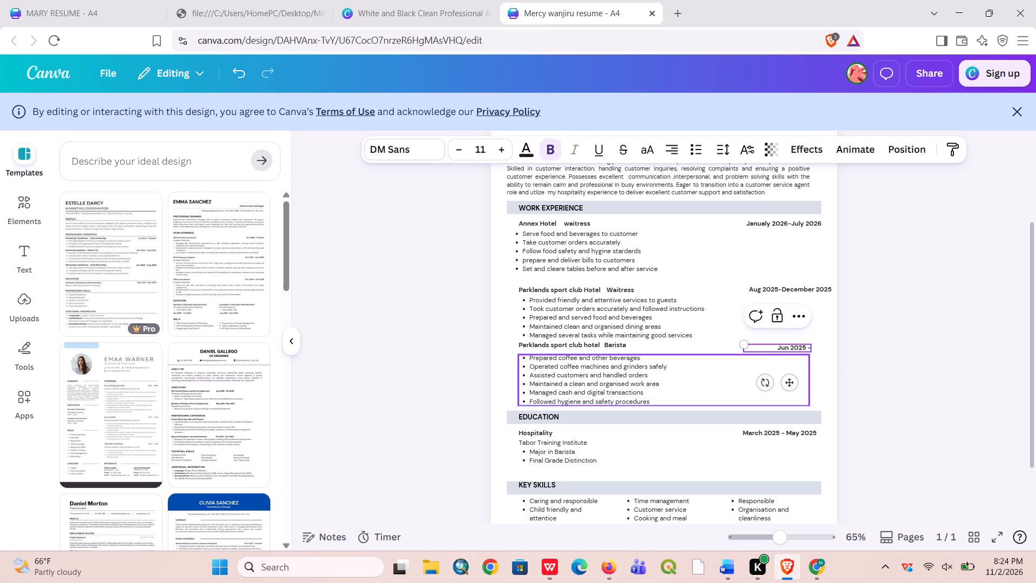
{"action": "key", "text": "j"}
{"action": "key", "text": "u"}
{"action": "type", "text": "ly"}
{"action": "key", "text": "space"}
{"action": "type", "text": "202"}
{"action": "key", "text": "5"}
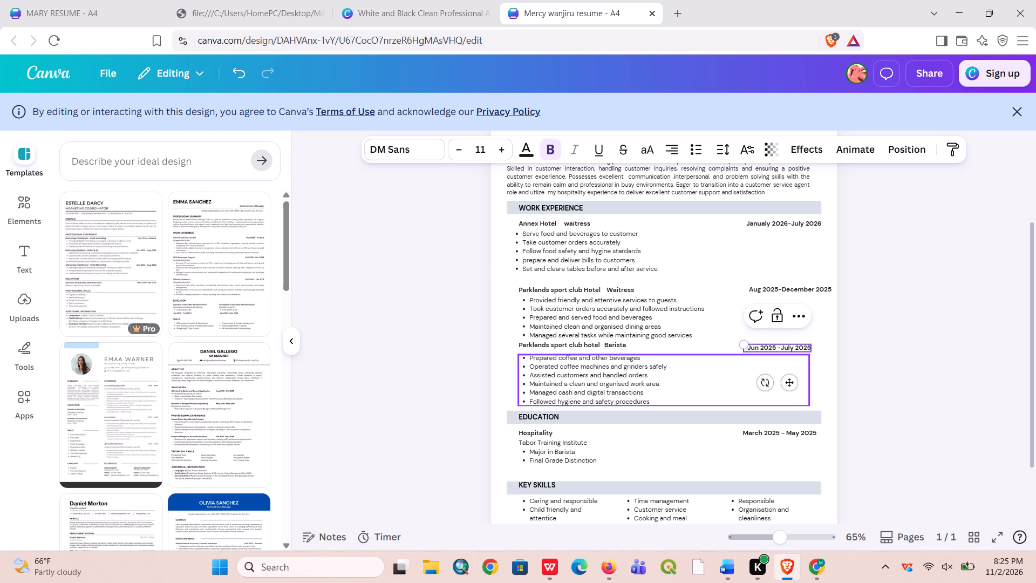
{"action": "scroll", "coordinate": [787, 419], "scroll_direction": "down", "scroll_amount": 2}
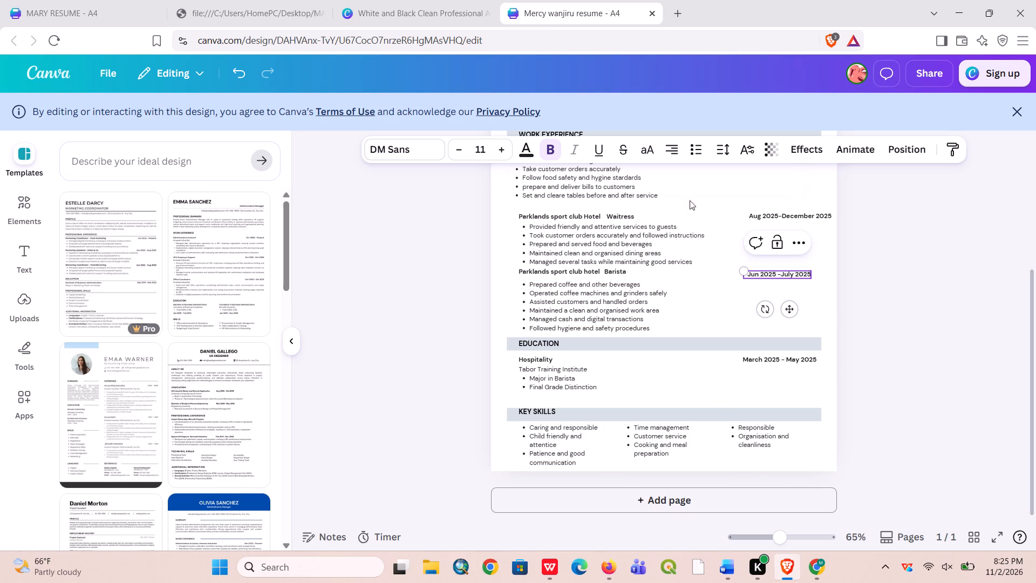
{"action": "left_click_drag", "start_coordinate": [826, 260], "coordinate": [818, 260]}
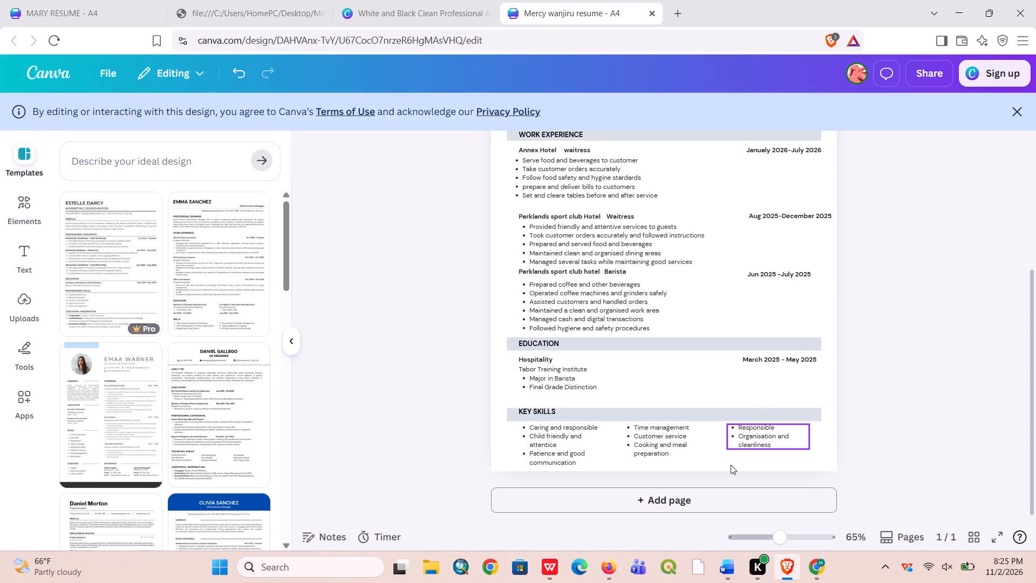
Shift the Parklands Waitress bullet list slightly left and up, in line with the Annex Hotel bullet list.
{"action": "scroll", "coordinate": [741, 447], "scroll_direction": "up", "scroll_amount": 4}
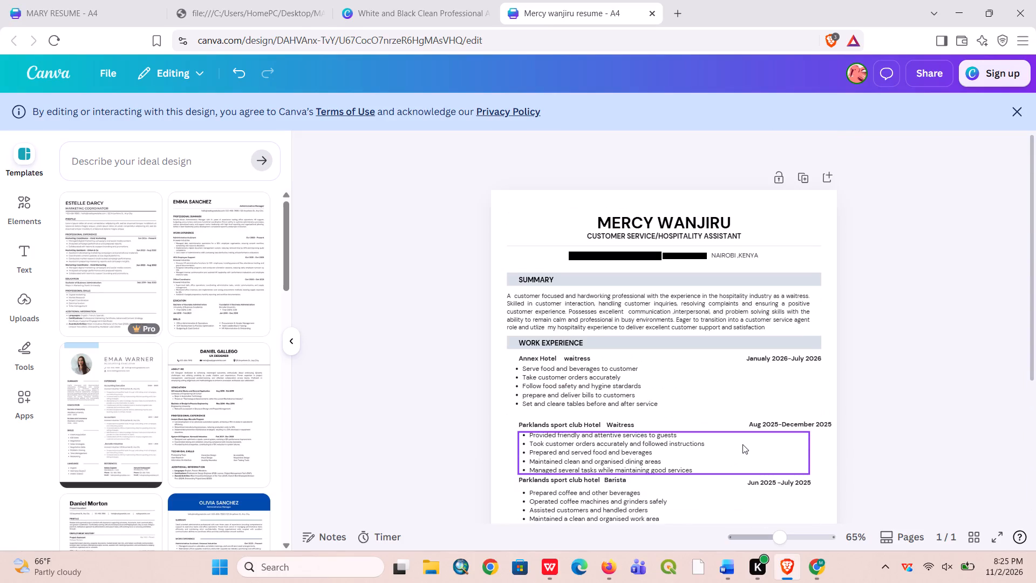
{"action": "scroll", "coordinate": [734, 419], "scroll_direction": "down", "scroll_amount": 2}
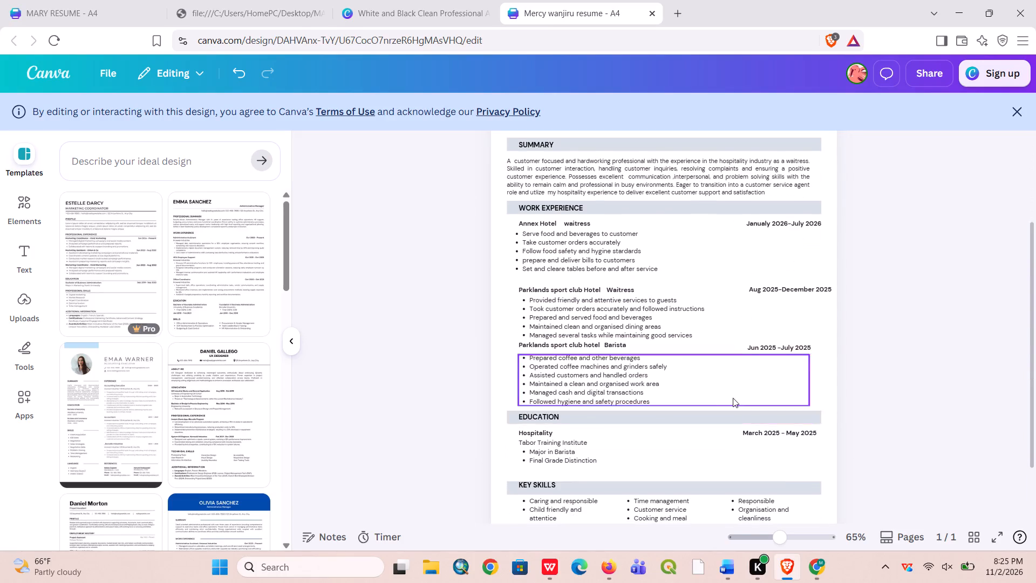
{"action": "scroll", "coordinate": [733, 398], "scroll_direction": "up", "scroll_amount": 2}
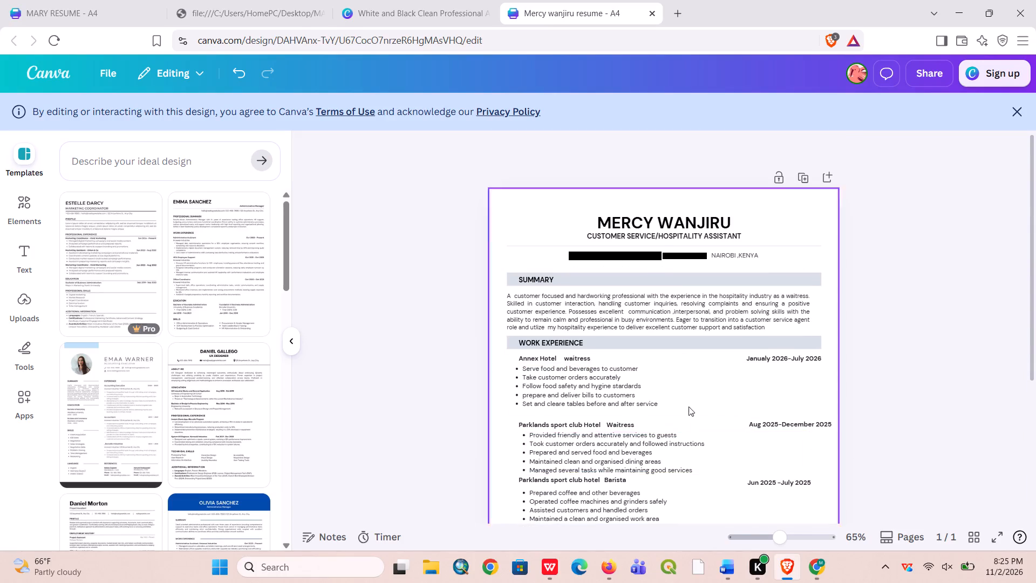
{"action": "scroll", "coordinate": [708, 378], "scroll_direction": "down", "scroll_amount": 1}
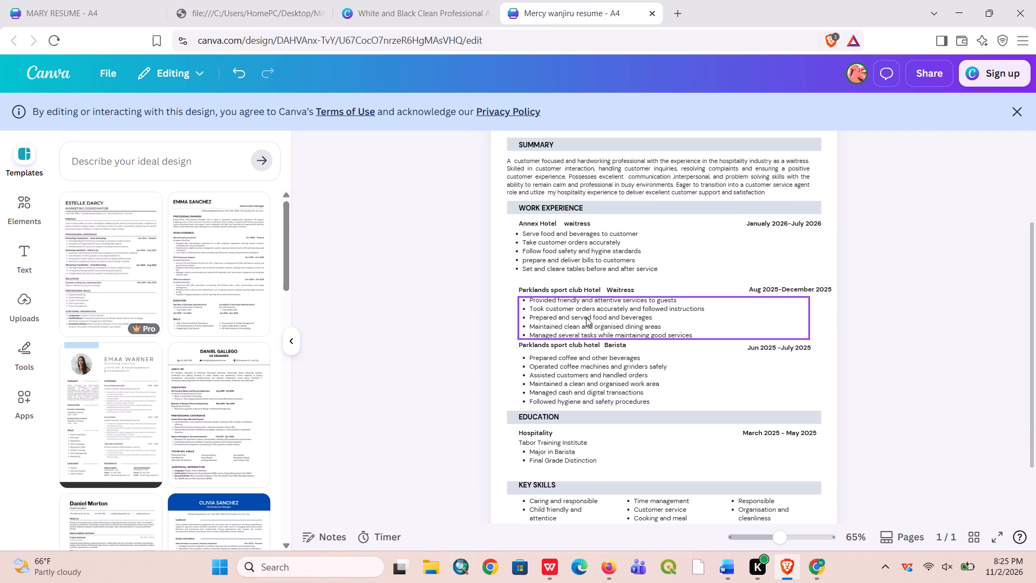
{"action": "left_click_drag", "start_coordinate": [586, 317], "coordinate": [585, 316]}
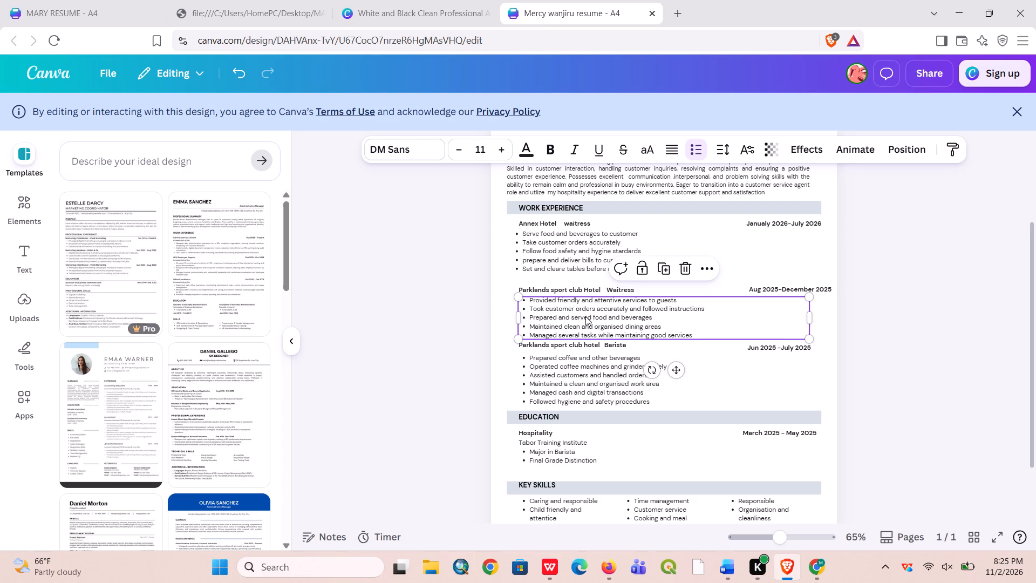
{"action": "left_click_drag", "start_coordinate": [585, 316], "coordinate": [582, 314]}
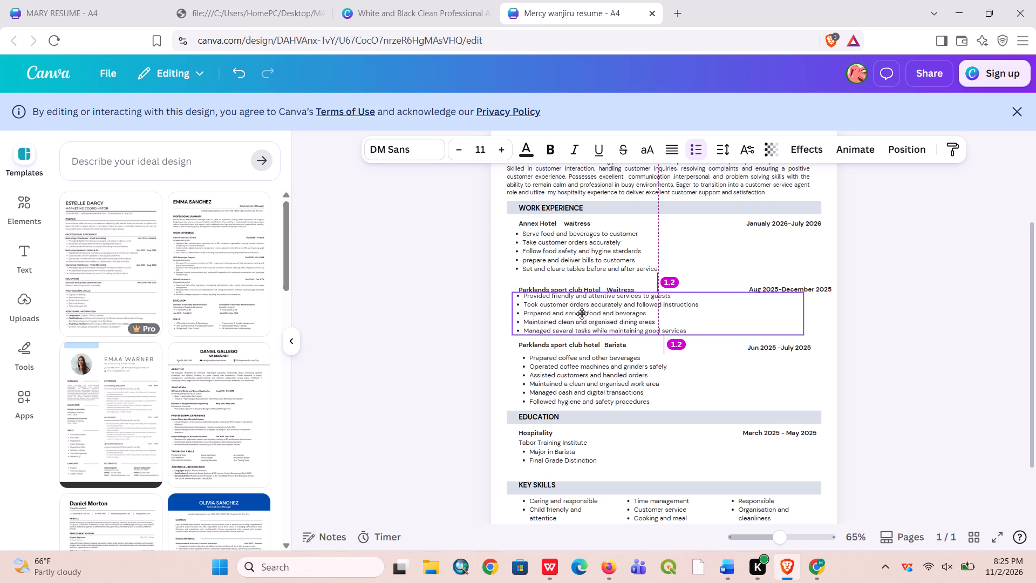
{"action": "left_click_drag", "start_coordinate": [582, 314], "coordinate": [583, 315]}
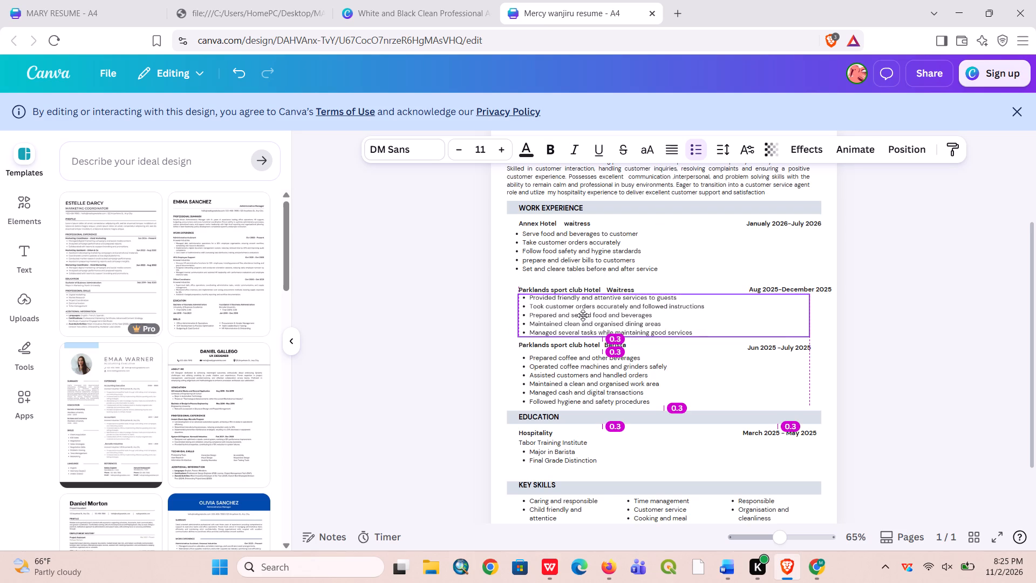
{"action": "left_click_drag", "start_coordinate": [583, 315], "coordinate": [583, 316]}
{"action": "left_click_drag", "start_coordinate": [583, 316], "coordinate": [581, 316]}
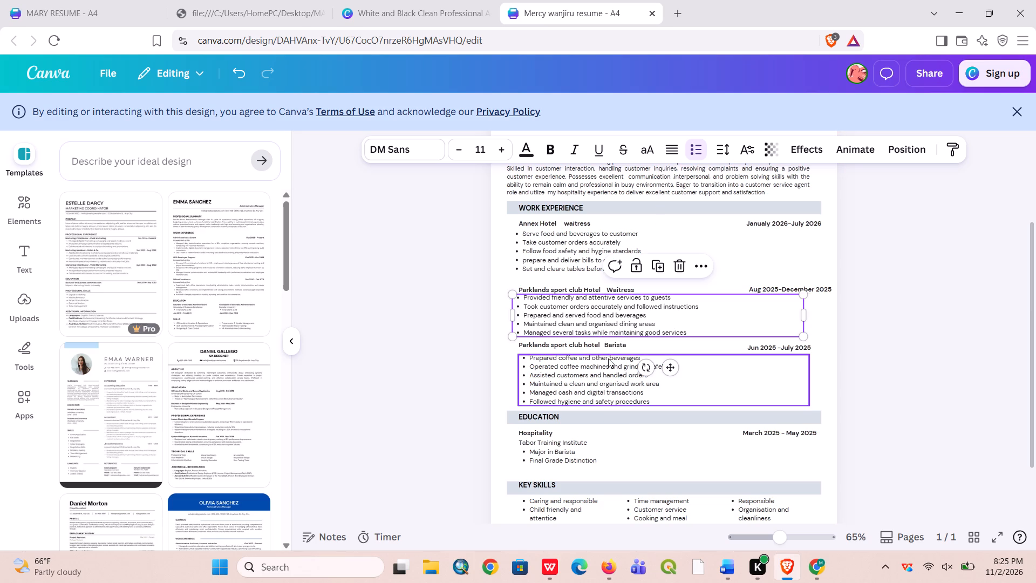
Shift the Barista bullet list slightly left to line up with the Parklands Waitress bullets.
{"action": "left_click", "coordinate": [608, 360]}
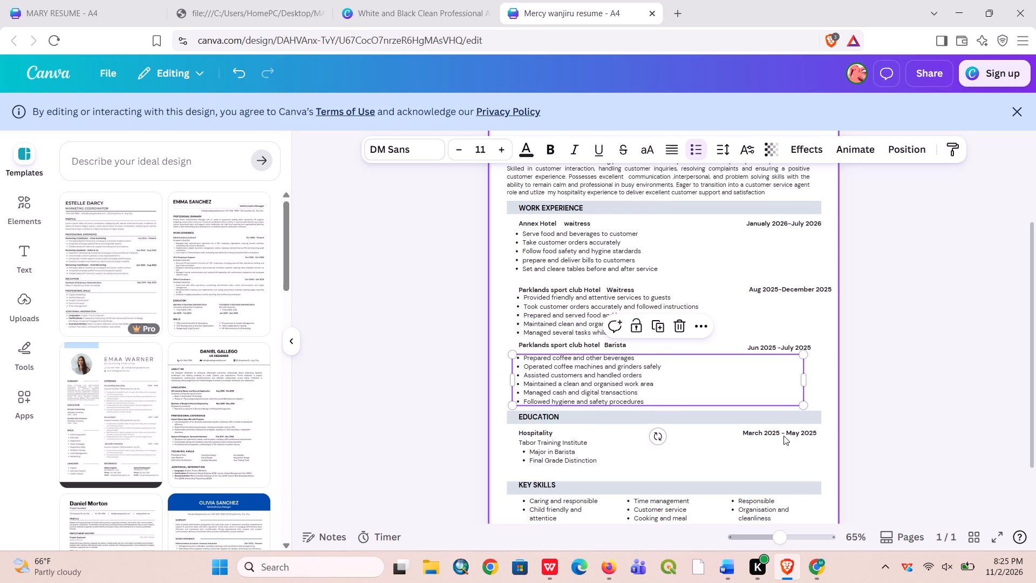
{"action": "left_click", "coordinate": [764, 458]}
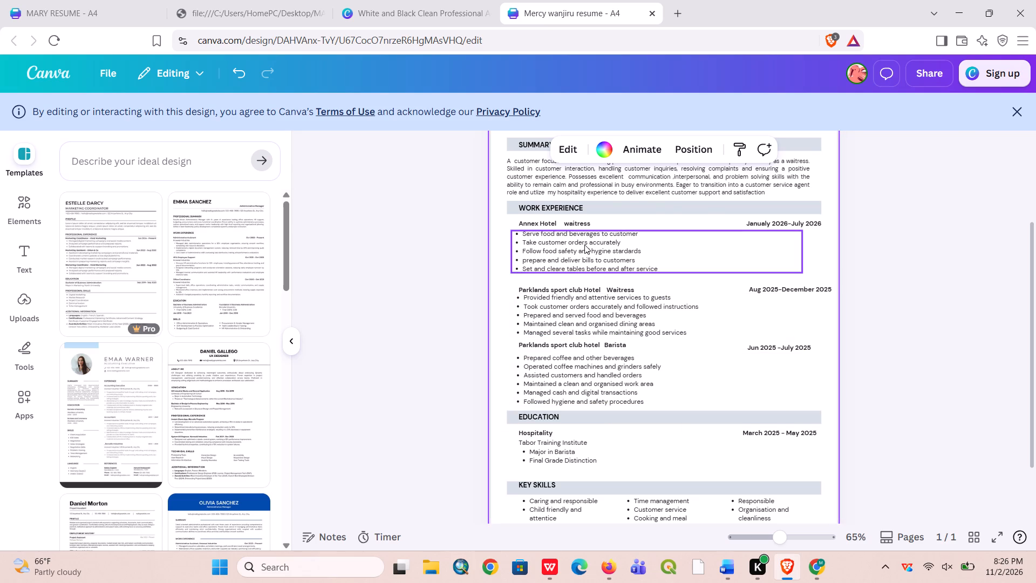
Move the Annex Hotel bullet list slightly right and down so its text box aligns with the entry headings.
{"action": "left_click_drag", "start_coordinate": [584, 245], "coordinate": [590, 246]}
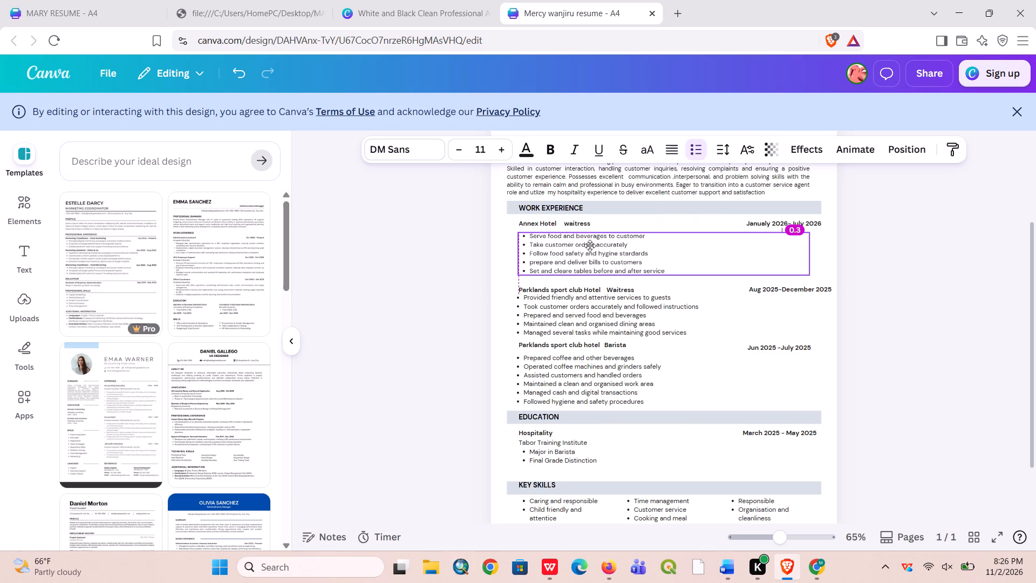
{"action": "left_click_drag", "start_coordinate": [590, 246], "coordinate": [589, 246]}
{"action": "left_click", "coordinate": [926, 413]}
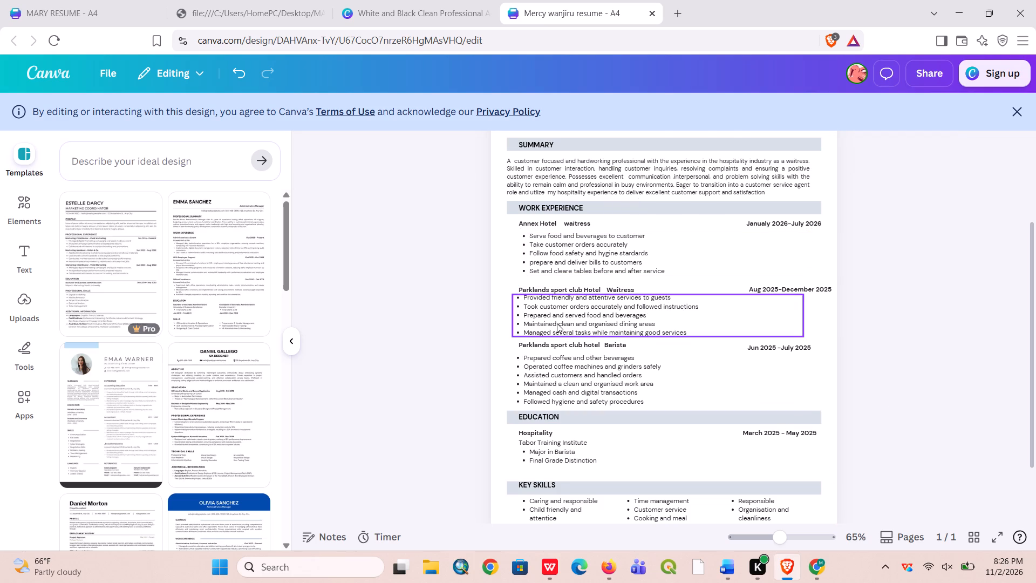
Move the Parklands Waitress bullet list slightly right and down to align with the Annex Hotel bullets.
{"action": "left_click_drag", "start_coordinate": [557, 324], "coordinate": [562, 328]}
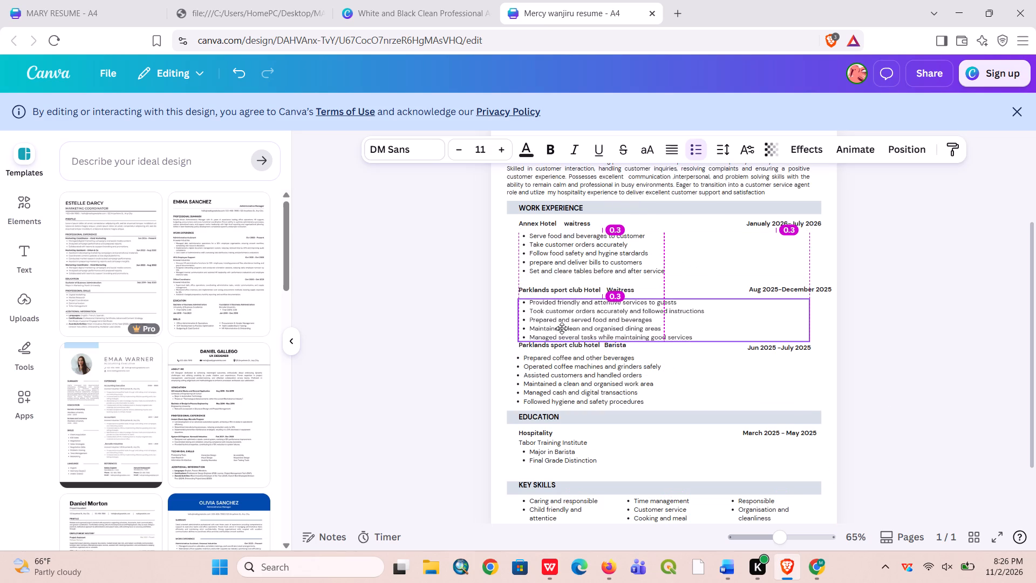
{"action": "left_click_drag", "start_coordinate": [562, 328], "coordinate": [563, 329]}
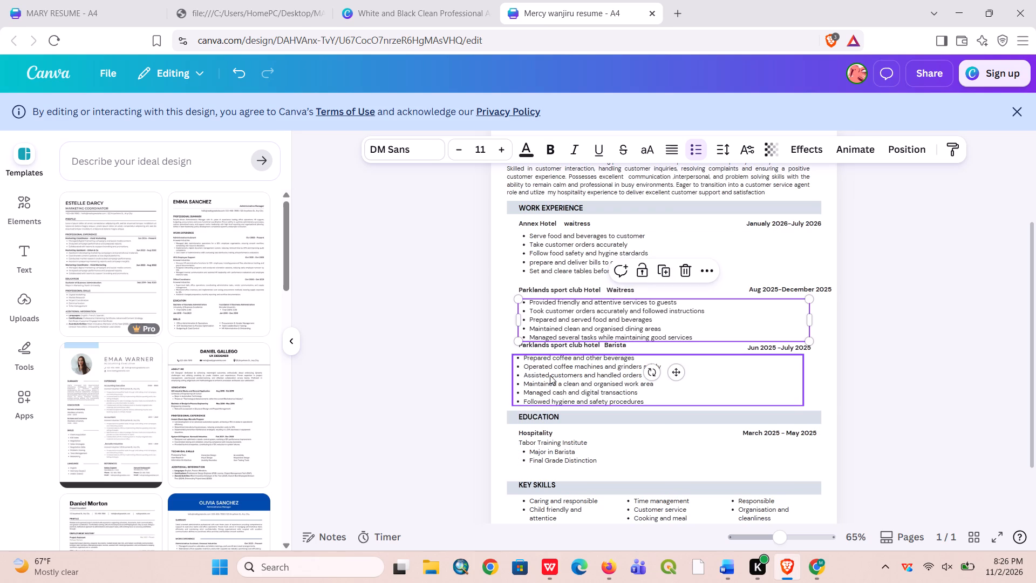
Move the Barista bullet list slightly right so it roughly lines up with the Parklands Waitress bullets.
{"action": "left_click_drag", "start_coordinate": [550, 375], "coordinate": [555, 379]}
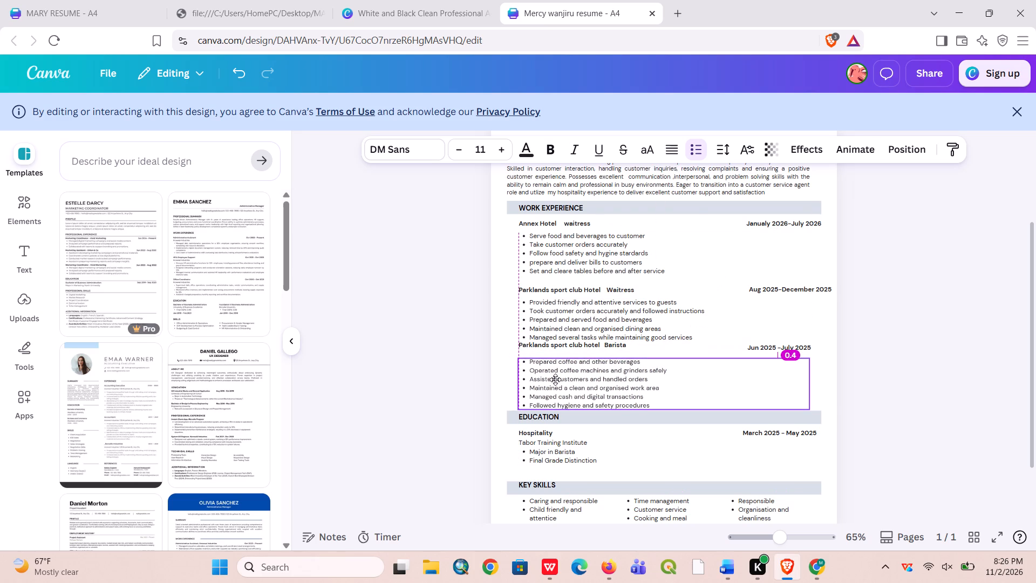
{"action": "left_click_drag", "start_coordinate": [555, 379], "coordinate": [558, 376]}
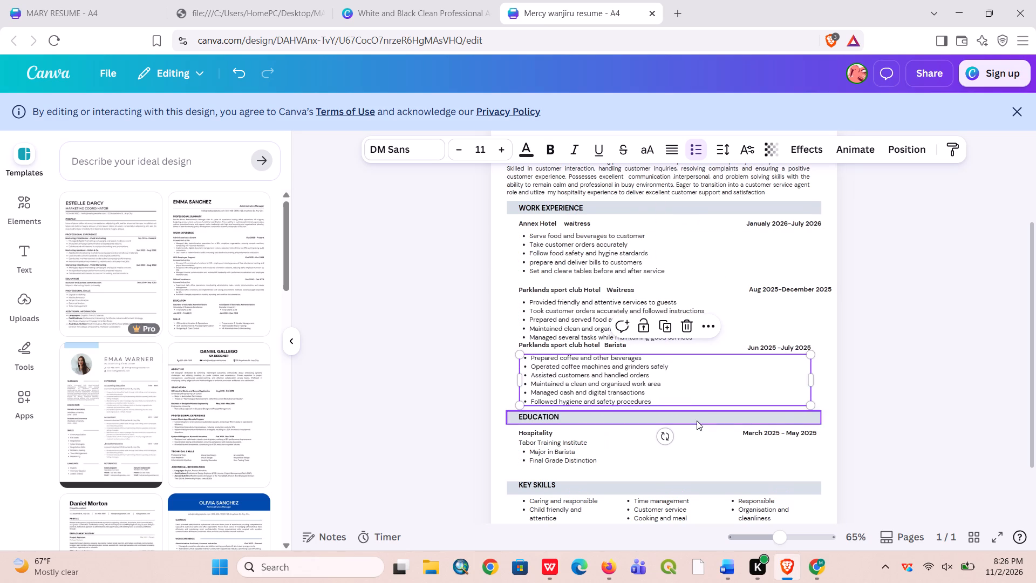
{"action": "left_click", "coordinate": [972, 425]}
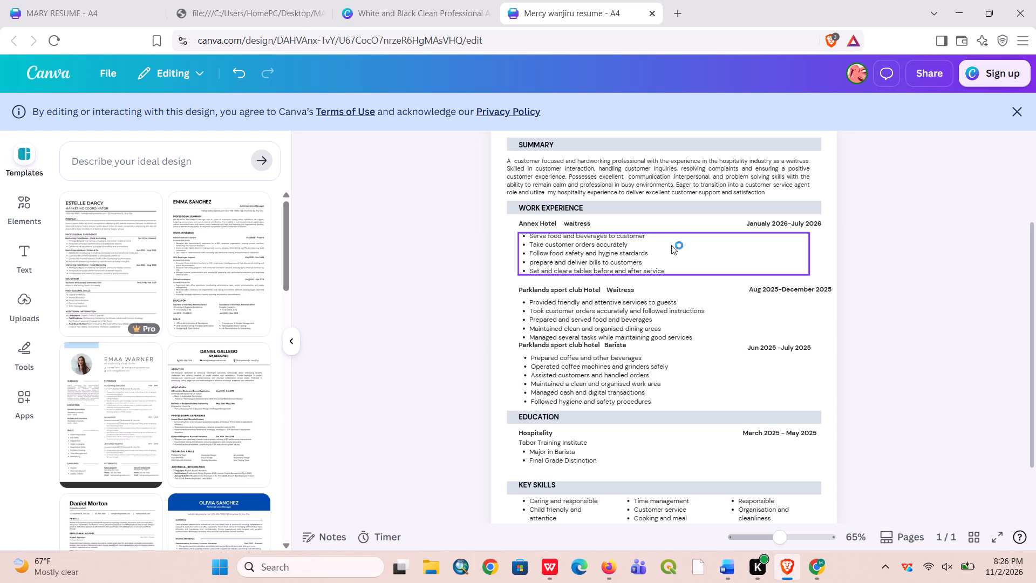
Clear all the existing skills from the first Key Skills column, from "Caring and responsible" to "Patience and good communication", keeping one empty bullet.
{"action": "left_click", "coordinate": [794, 539]}
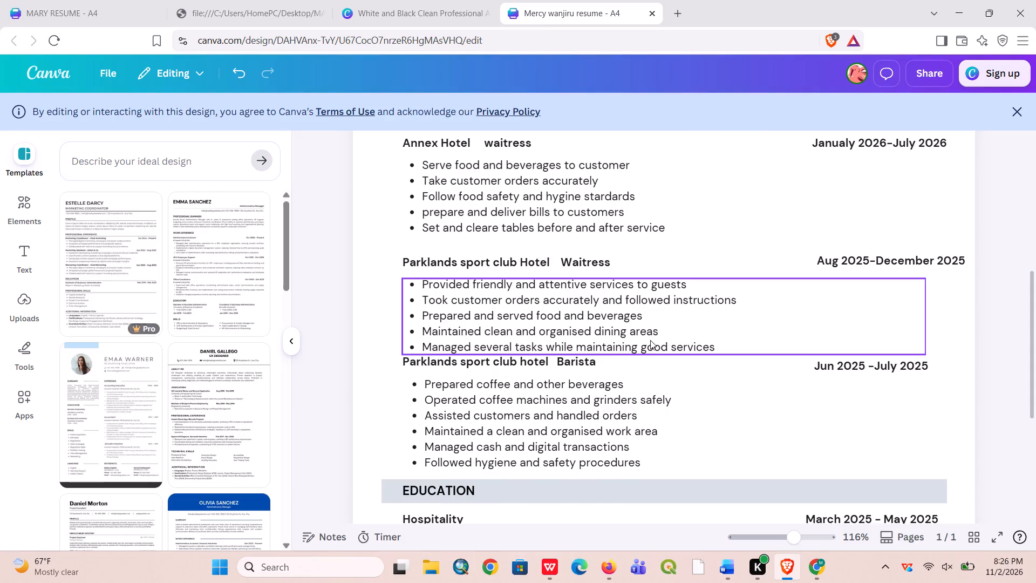
{"action": "scroll", "coordinate": [650, 340], "scroll_direction": "up", "scroll_amount": 3}
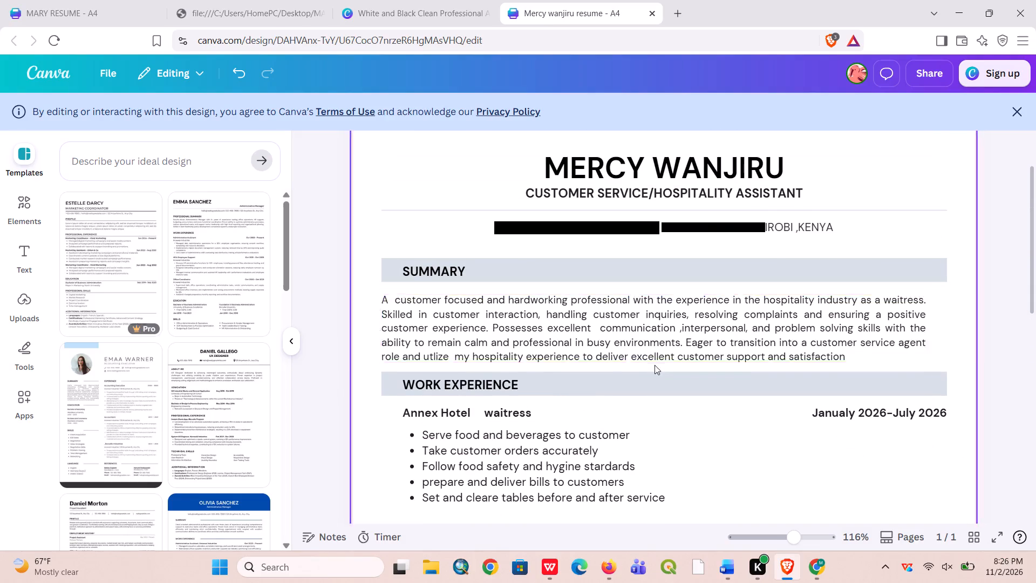
{"action": "scroll", "coordinate": [655, 365], "scroll_direction": "down", "scroll_amount": 7}
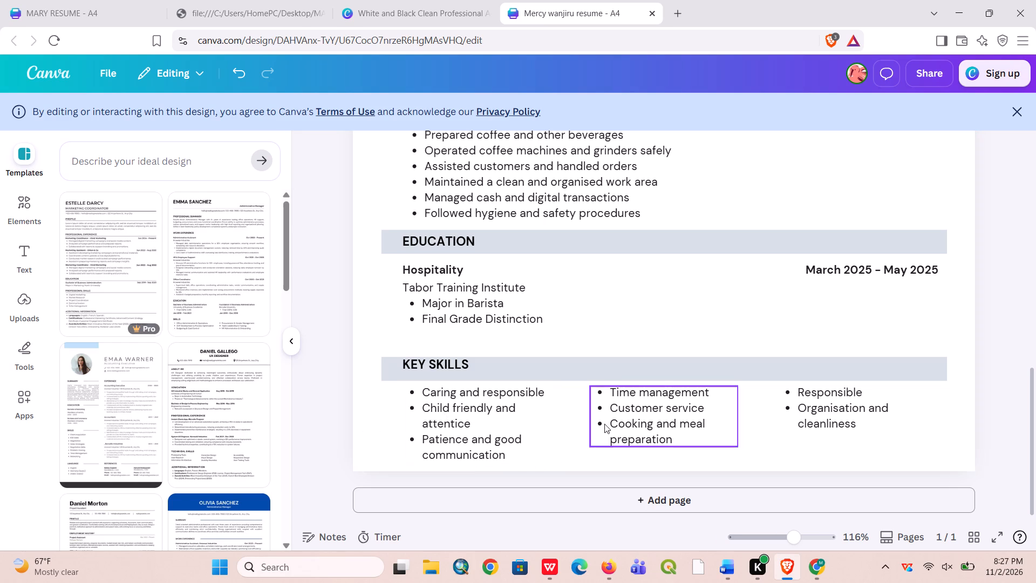
{"action": "left_click", "coordinate": [505, 401]}
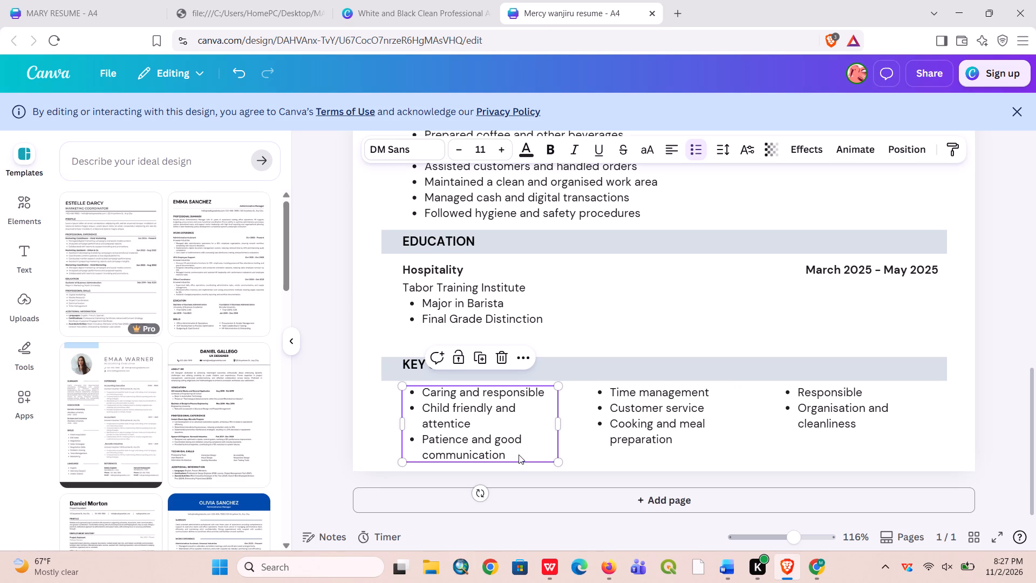
{"action": "left_click", "coordinate": [527, 449]}
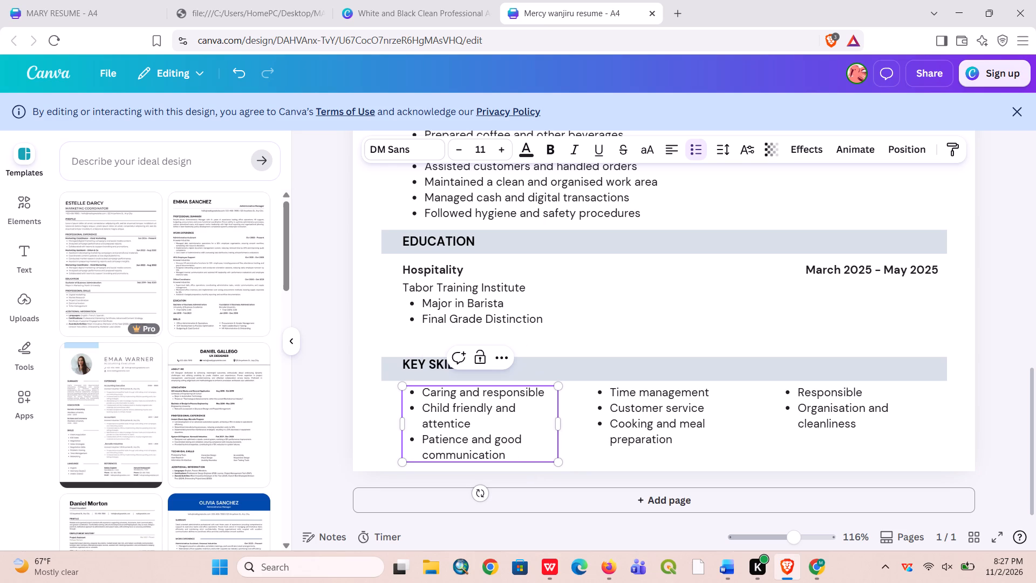
{"action": "key", "text": "BackSpace"}
{"action": "key", "text": "BackSpace"}
{"action": "key", "text": "BackSpace"}
{"action": "key", "text": "BackSpace"}
{"action": "key", "text": "BackSpace"}
{"action": "key", "text": "BackSpace"}
{"action": "key", "text": "BackSpace"}
{"action": "key", "text": "BackSpace"}
{"action": "key", "text": "BackSpace"}
{"action": "key", "text": "BackSpace"}
{"action": "key", "text": "BackSpace"}
{"action": "key", "text": "BackSpace"}
{"action": "key", "text": "BackSpace"}
{"action": "key", "text": "BackSpace"}
{"action": "key", "text": "BackSpace"}
{"action": "key", "text": "BackSpace"}
{"action": "key", "text": "BackSpace"}
{"action": "key", "text": "BackSpace"}
{"action": "key", "text": "BackSpace"}
{"action": "key", "text": "BackSpace"}
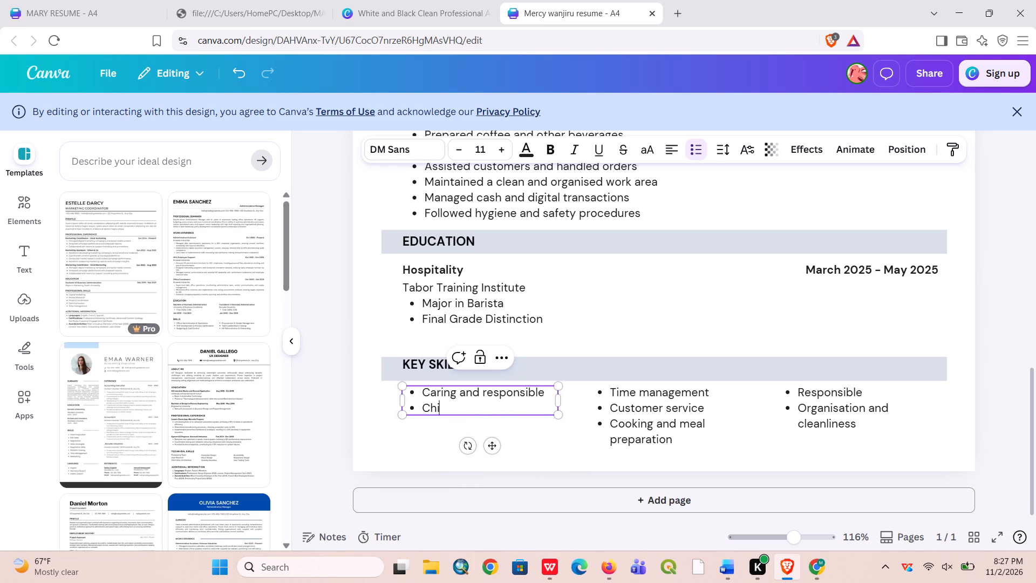
{"action": "key", "text": "BackSpace"}
{"action": "key", "text": "BackSpace"}
{"action": "key", "text": "BackSpace"}
{"action": "key", "text": "BackSpace"}
{"action": "key", "text": "BackSpace"}
{"action": "key", "text": "BackSpace"}
{"action": "key", "text": "BackSpace"}
{"action": "key", "text": "BackSpace"}
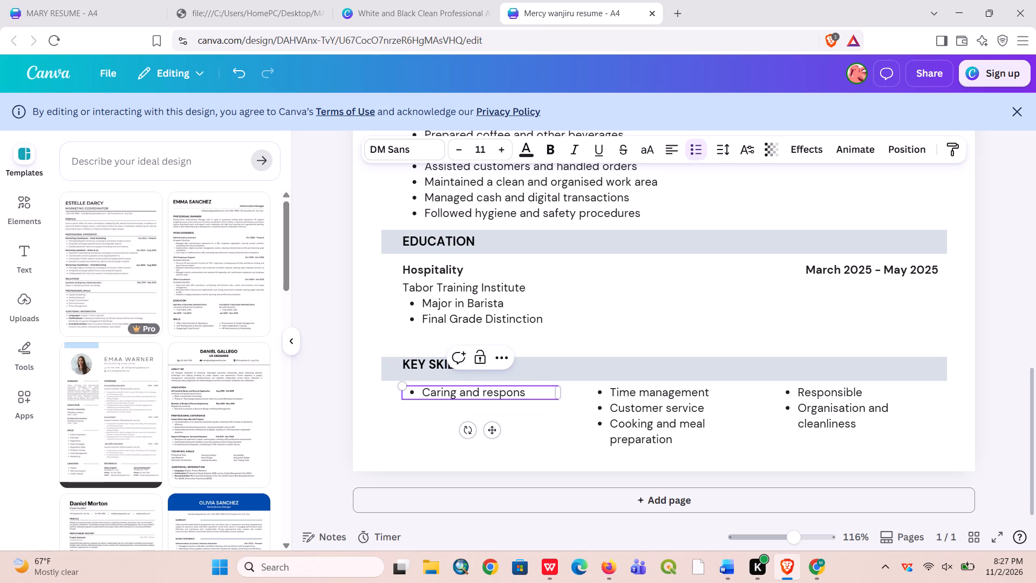
{"action": "key", "text": "BackSpace"}
{"action": "key", "text": "BackSpace"}
{"action": "key", "text": "BackSpace"}
{"action": "key", "text": "BackSpace"}
{"action": "key", "text": "BackSpace"}
{"action": "key", "text": "BackSpace"}
{"action": "key", "text": "BackSpace"}
{"action": "key", "text": "BackSpace"}
{"action": "key", "text": "BackSpace"}
{"action": "key", "text": "BackSpace"}
{"action": "key", "text": "BackSpace"}
{"action": "key", "text": "BackSpace"}
{"action": "key", "text": "BackSpace"}
{"action": "key", "text": "BackSpace"}
{"action": "key", "text": "BackSpace"}
{"action": "key", "text": "BackSpace"}
{"action": "key", "text": "BackSpace"}
{"action": "key", "text": "BackSpace"}
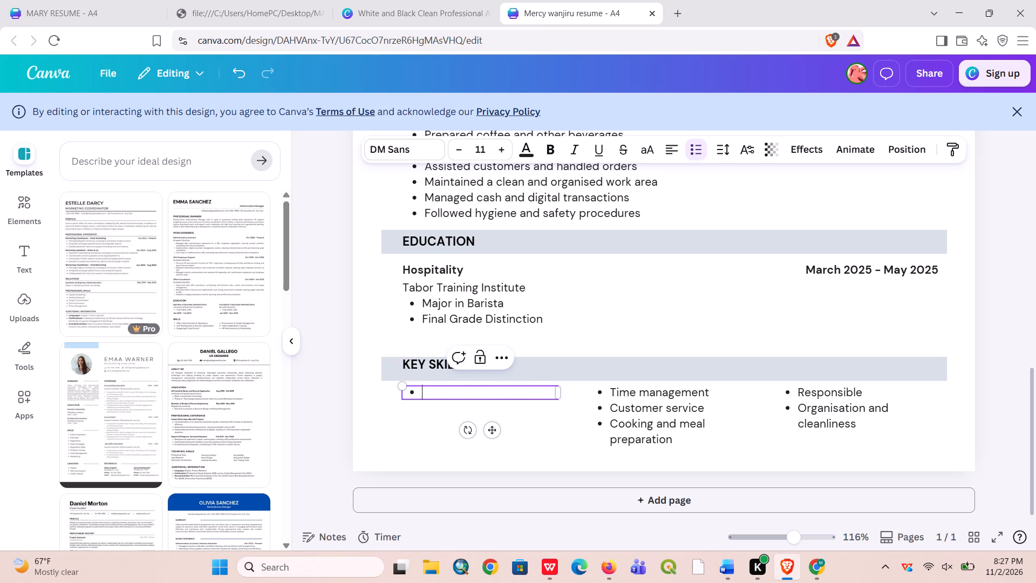
Enter "Exellent customer service and communication" as the first bullet of the first Key Skills column.
{"action": "key", "text": "e"}
{"action": "type", "text": "xe"}
{"action": "type", "text": "ll"}
{"action": "type", "text": "ent"}
{"action": "key", "text": "space"}
{"action": "type", "text": "customer"}
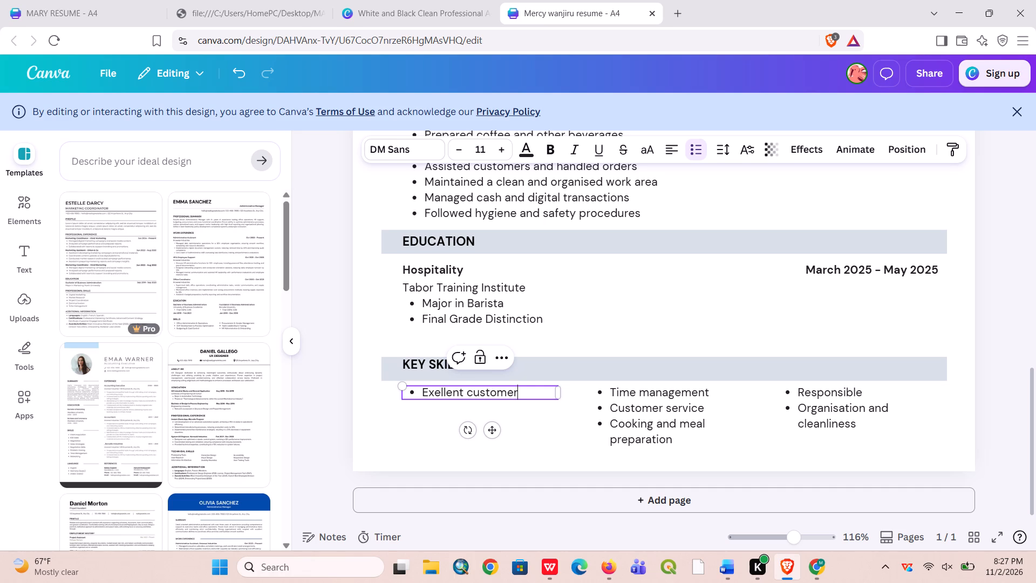
{"action": "key", "text": "space"}
{"action": "type", "text": "service"}
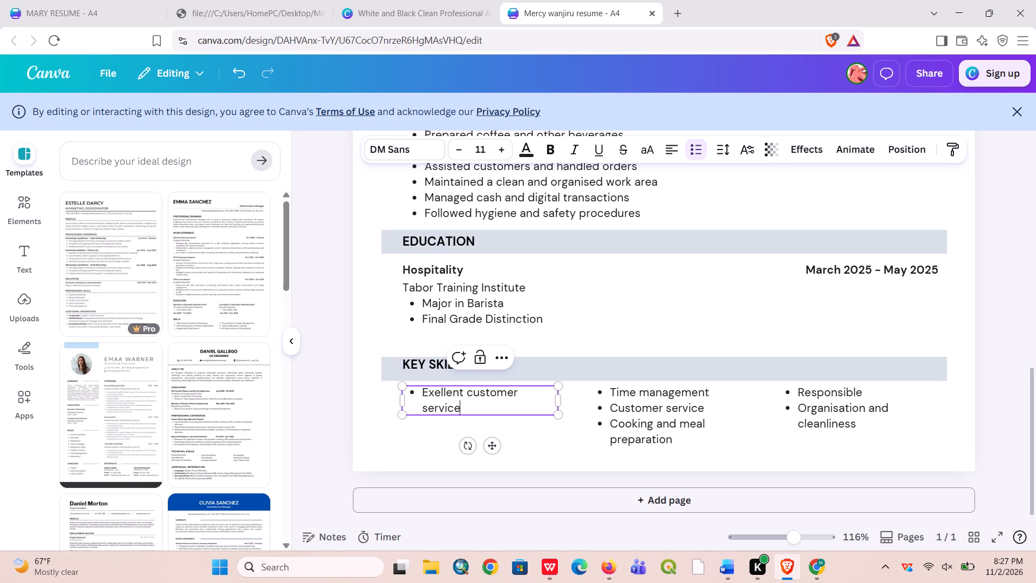
{"action": "key", "text": "space"}
{"action": "type", "text": "and"}
{"action": "key", "text": "space"}
{"action": "key", "text": "c"}
{"action": "key", "text": "o"}
{"action": "key", "text": "m"}
{"action": "type", "text": "muni"}
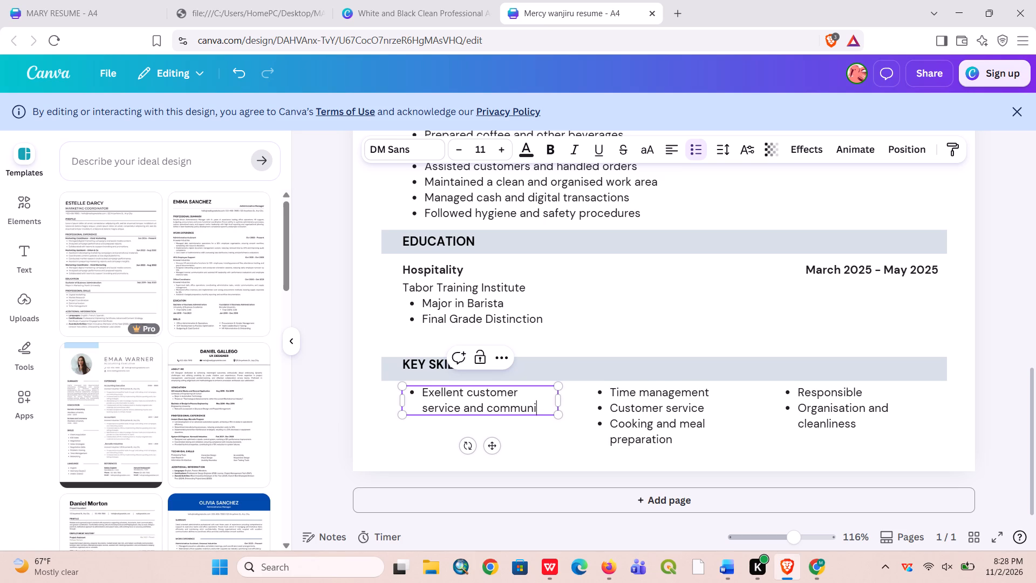
{"action": "type", "text": "cato"}
{"action": "key", "text": "n"}
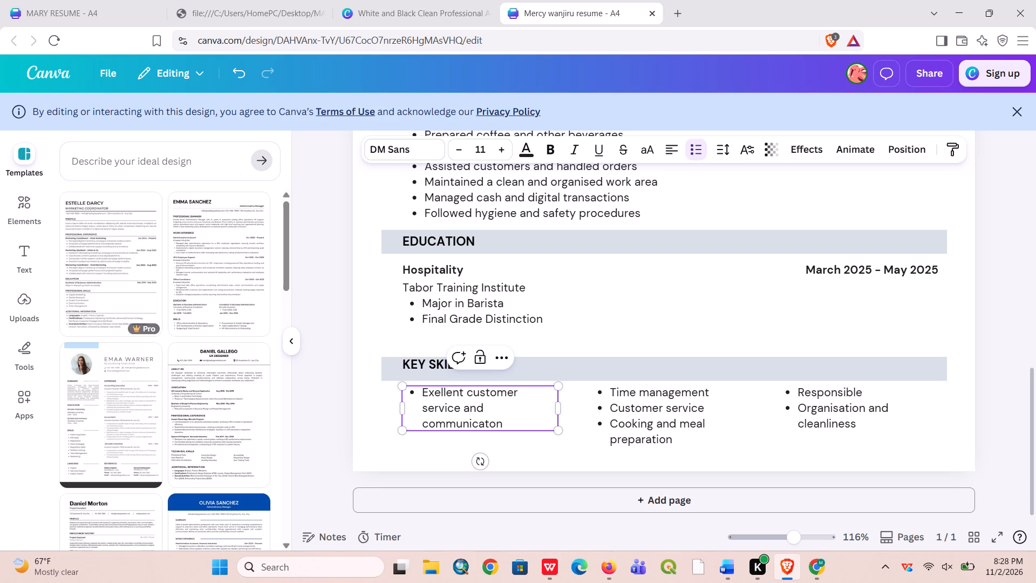
{"action": "key", "text": "BackSpace"}
{"action": "key", "text": "BackSpace"}
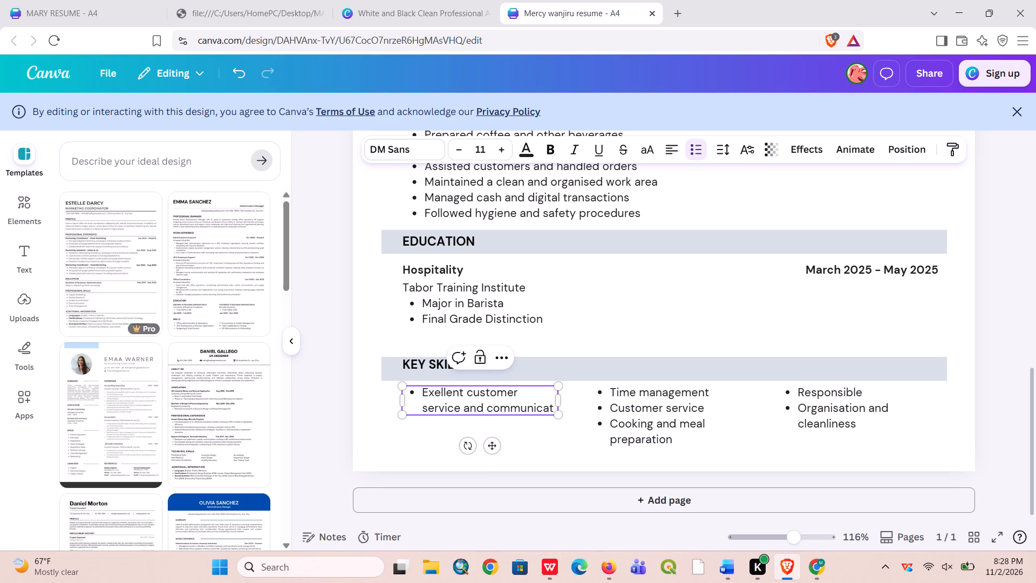
{"action": "type", "text": "io"}
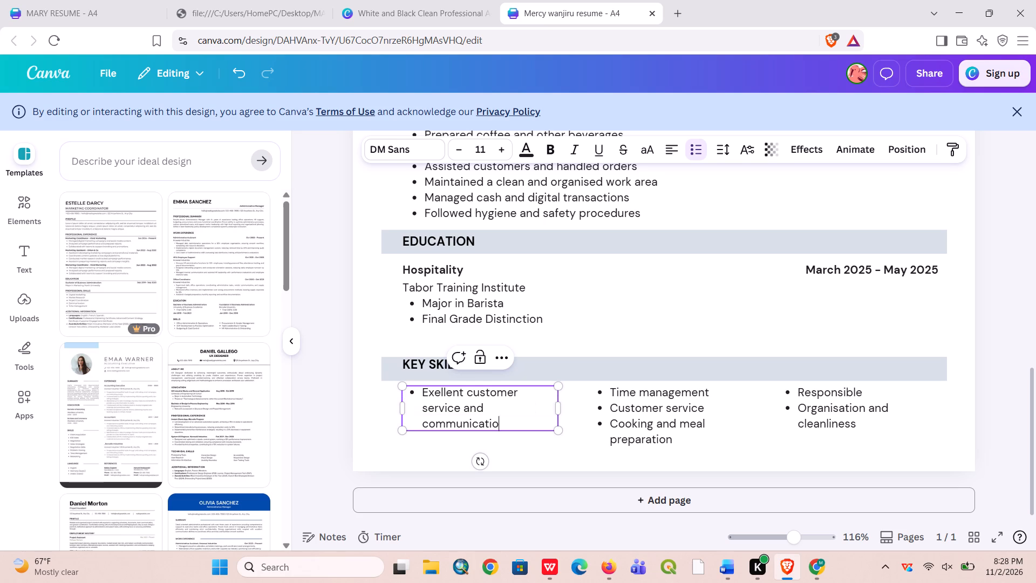
{"action": "key", "text": "n"}
Add "Coffee brewing and expresso preparation" as the second bullet of the first Key Skills column.
{"action": "key", "text": "Return"}
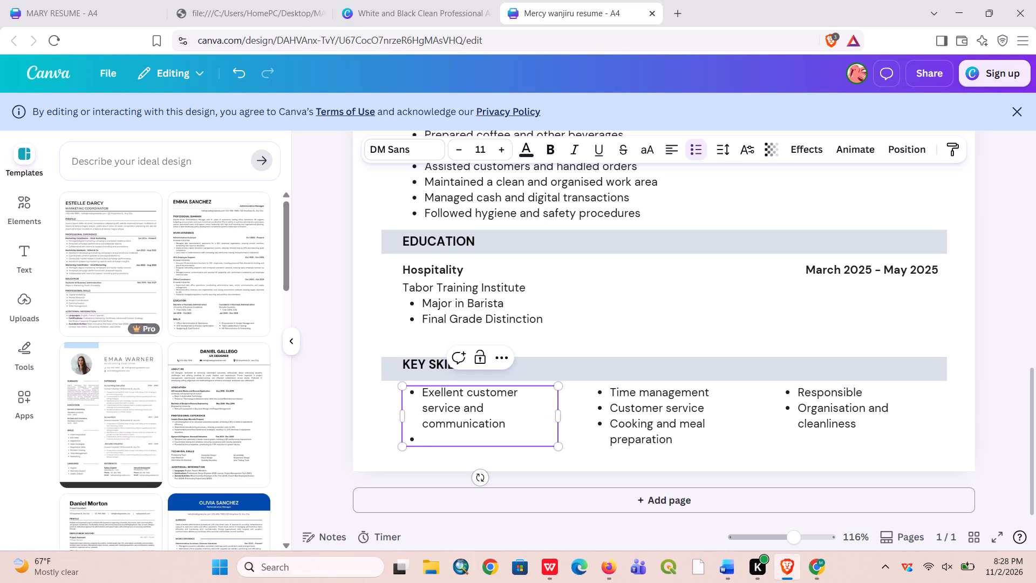
{"action": "key", "text": "c"}
{"action": "key", "text": "o"}
{"action": "type", "text": "ff"}
{"action": "type", "text": "ee"}
{"action": "key", "text": "space"}
{"action": "type", "text": "brewi"}
{"action": "type", "text": "ng"}
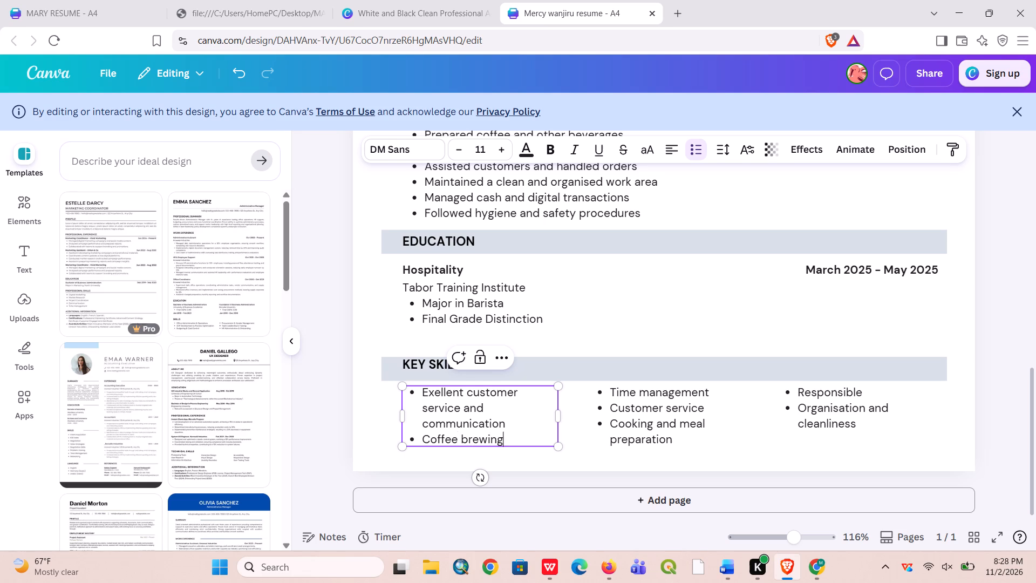
{"action": "key", "text": "space"}
{"action": "type", "text": "and"}
{"action": "key", "text": "space"}
{"action": "type", "text": "ex"}
{"action": "key", "text": "p"}
{"action": "type", "text": "re"}
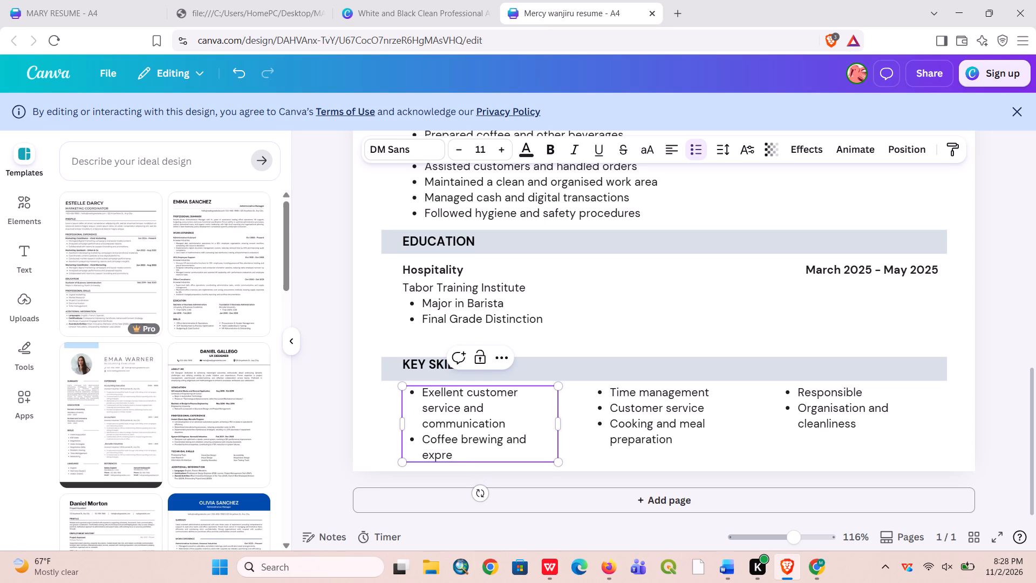
{"action": "type", "text": "ss"}
{"action": "key", "text": "o"}
{"action": "key", "text": "space"}
{"action": "type", "text": "p"}
{"action": "type", "text": "re"}
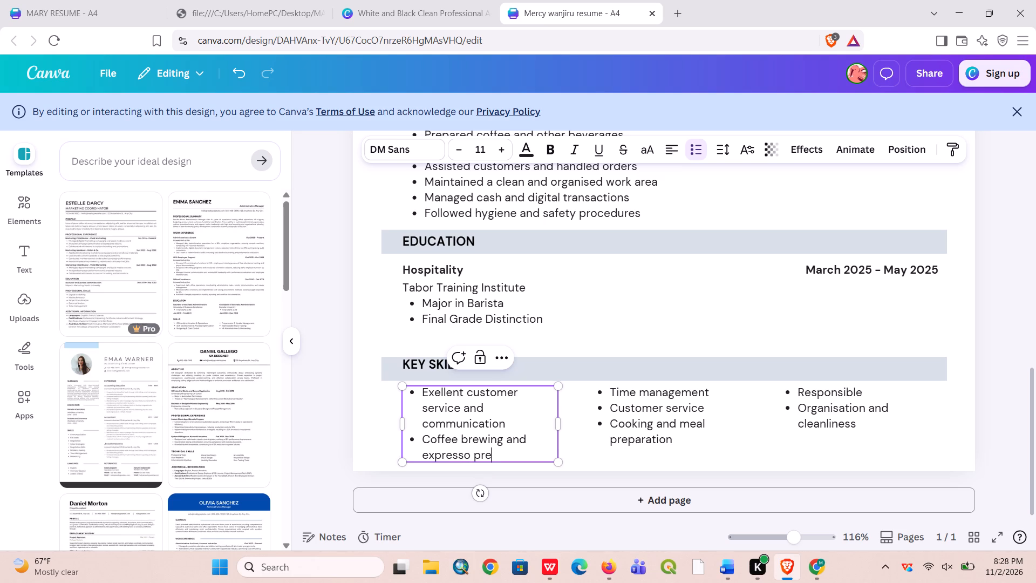
{"action": "type", "text": "para"}
{"action": "type", "text": "tion"}
{"action": "key", "text": "Return"}
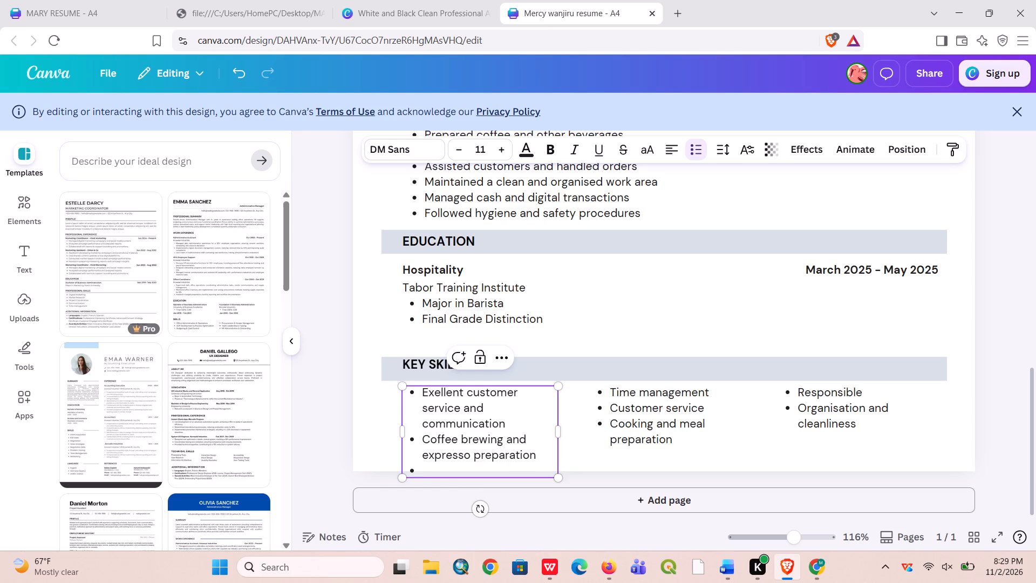
{"action": "key", "text": "BackSpace"}
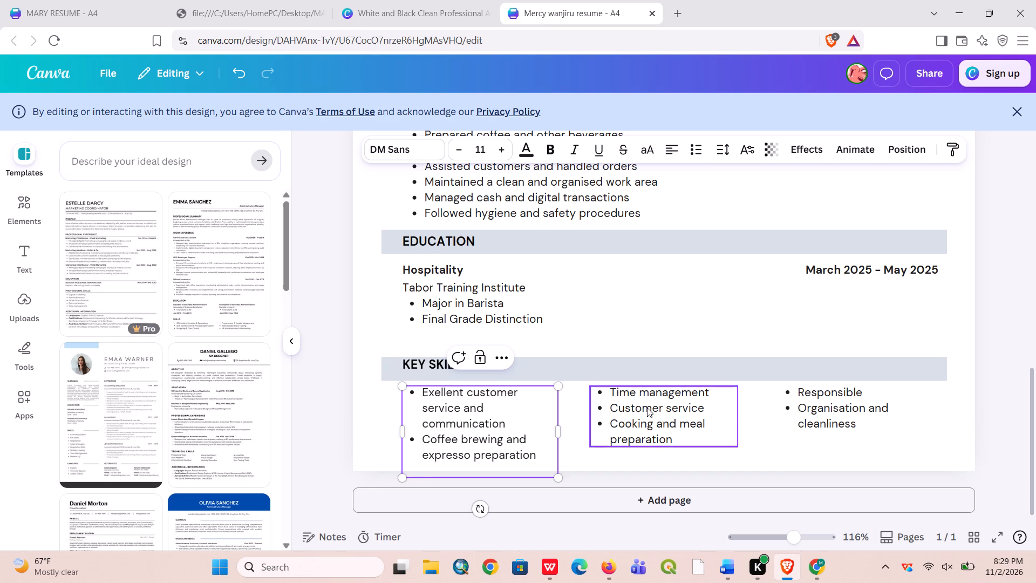
Delete "Cooking and meal preparation" and "Customer service" from the second Key Skills column, keeping "Time management".
{"action": "left_click", "coordinate": [694, 435]}
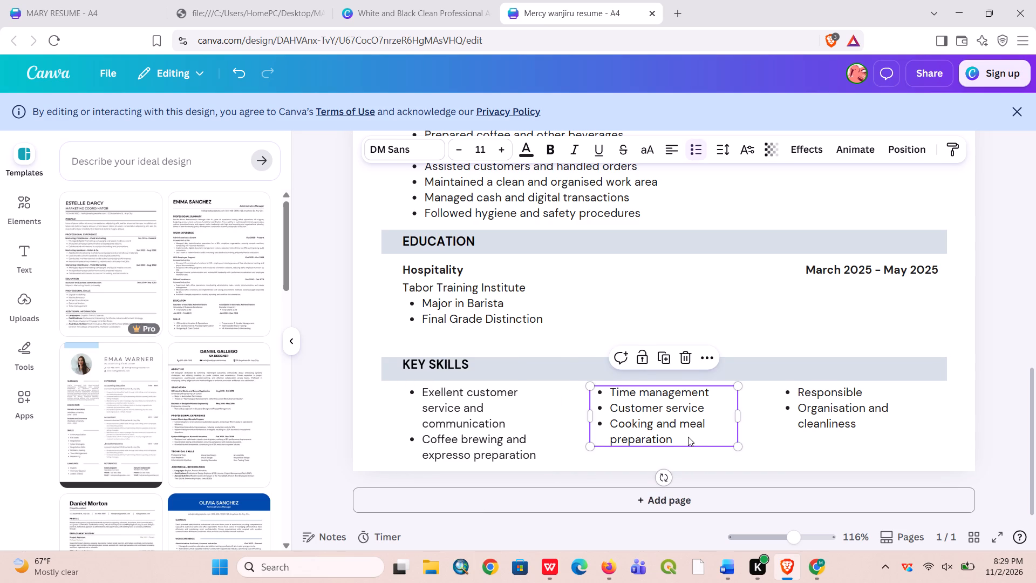
{"action": "left_click", "coordinate": [687, 437]}
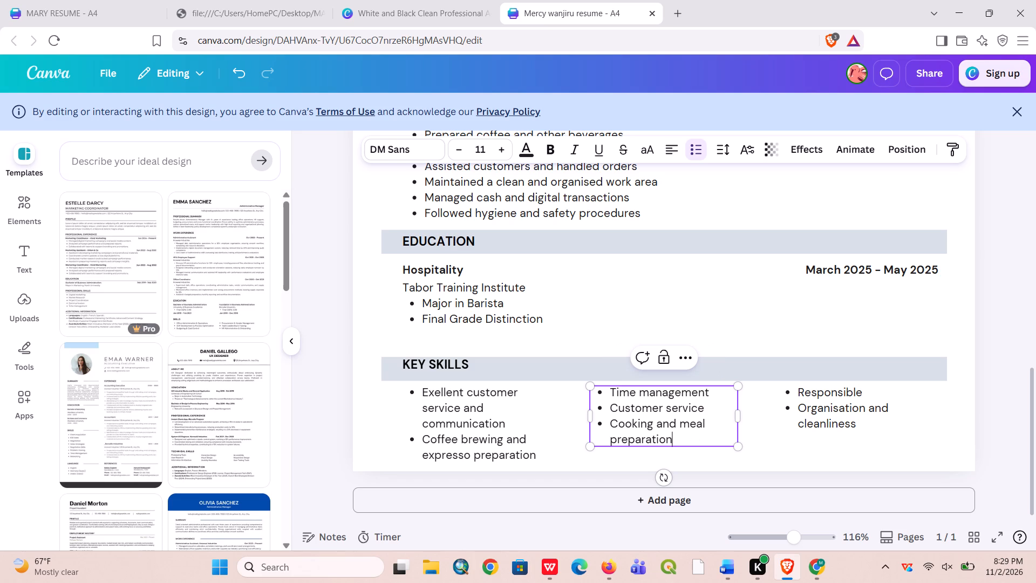
{"action": "key", "text": "BackSpace"}
{"action": "key", "text": "BackSpace"}
{"action": "key", "text": "BackSpace"}
{"action": "key", "text": "BackSpace"}
{"action": "key", "text": "BackSpace"}
{"action": "key", "text": "BackSpace"}
{"action": "key", "text": "BackSpace"}
{"action": "key", "text": "BackSpace"}
{"action": "key", "text": "BackSpace"}
{"action": "key", "text": "BackSpace"}
{"action": "key", "text": "BackSpace"}
{"action": "key", "text": "BackSpace"}
{"action": "key", "text": "BackSpace"}
{"action": "key", "text": "BackSpace"}
{"action": "key", "text": "BackSpace"}
{"action": "key", "text": "BackSpace"}
{"action": "key", "text": "BackSpace"}
{"action": "key", "text": "BackSpace"}
{"action": "key", "text": "BackSpace"}
{"action": "key", "text": "BackSpace"}
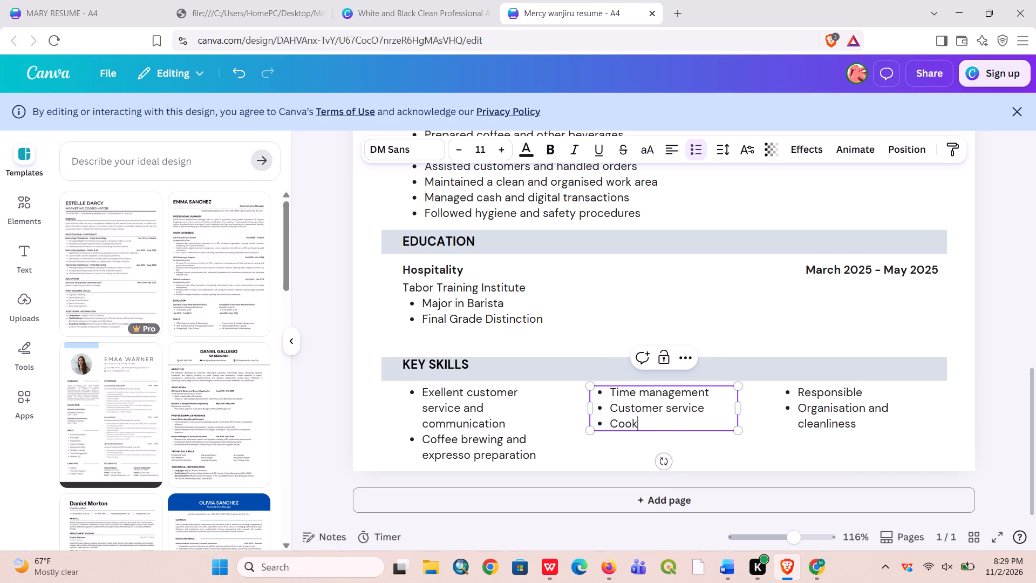
{"action": "key", "text": "BackSpace"}
{"action": "key", "text": "BackSpace"}
{"action": "key", "text": "BackSpace"}
{"action": "key", "text": "BackSpace"}
{"action": "key", "text": "BackSpace"}
{"action": "key", "text": "BackSpace"}
{"action": "key", "text": "BackSpace"}
{"action": "key", "text": "BackSpace"}
{"action": "key", "text": "BackSpace"}
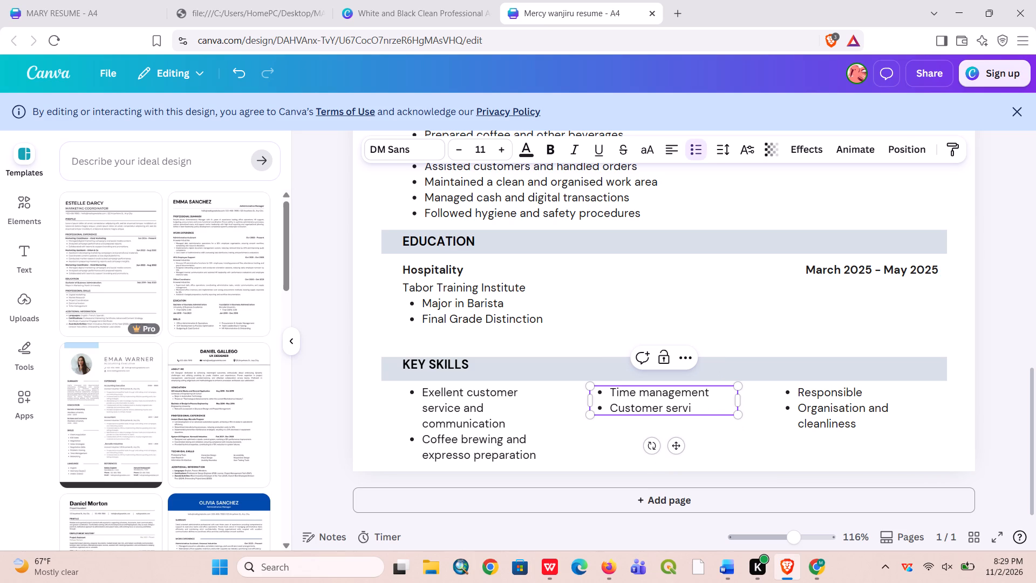
{"action": "key", "text": "BackSpace"}
{"action": "key", "text": "BackSpace"}
{"action": "key", "text": "BackSpace"}
{"action": "key", "text": "BackSpace"}
{"action": "key", "text": "BackSpace"}
{"action": "key", "text": "BackSpace"}
{"action": "key", "text": "BackSpace"}
{"action": "key", "text": "BackSpace"}
{"action": "key", "text": "BackSpace"}
{"action": "key", "text": "BackSpace"}
{"action": "key", "text": "BackSpace"}
{"action": "key", "text": "BackSpace"}
{"action": "key", "text": "BackSpace"}
{"action": "key", "text": "BackSpace"}
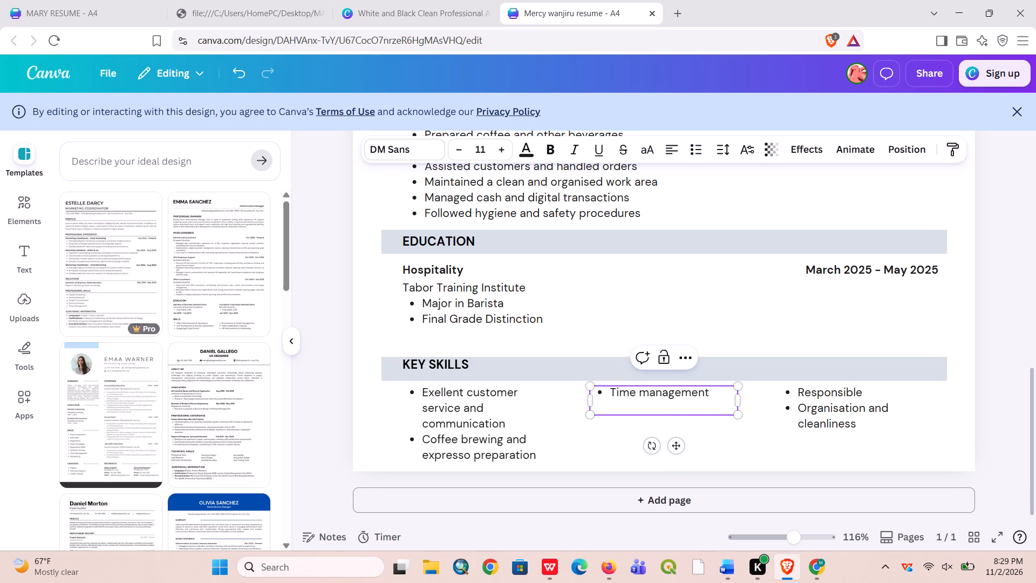
Undo back to a bulleted line under "Time management" in the second Key Skills column and make it read "Cash handling".
{"action": "key", "text": "c"}
{"action": "type", "text": "as"}
{"action": "left_click", "coordinate": [231, 66]}
{"action": "left_click", "coordinate": [232, 67]}
{"action": "left_click", "coordinate": [232, 67]}
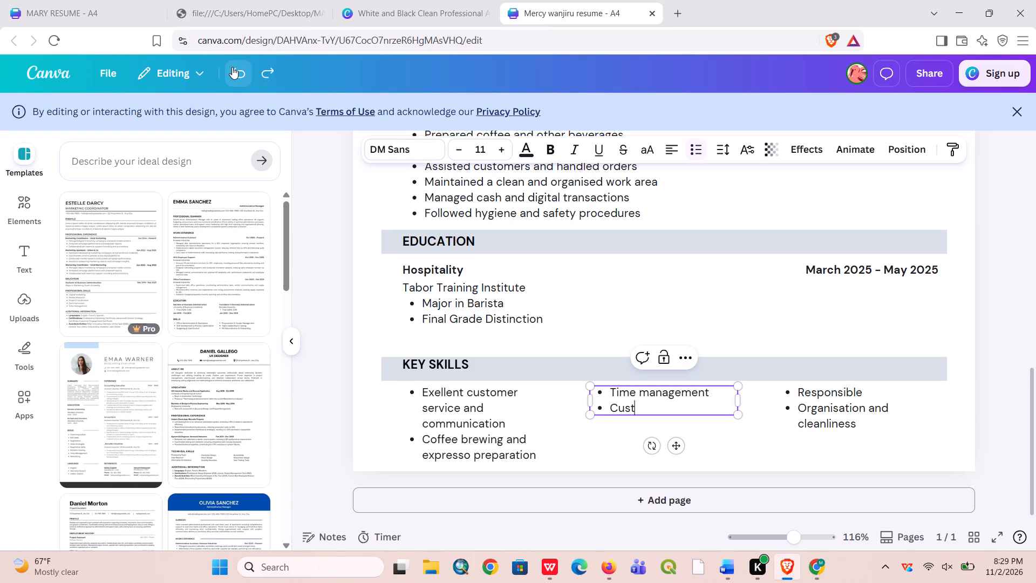
{"action": "key", "text": "BackSpace"}
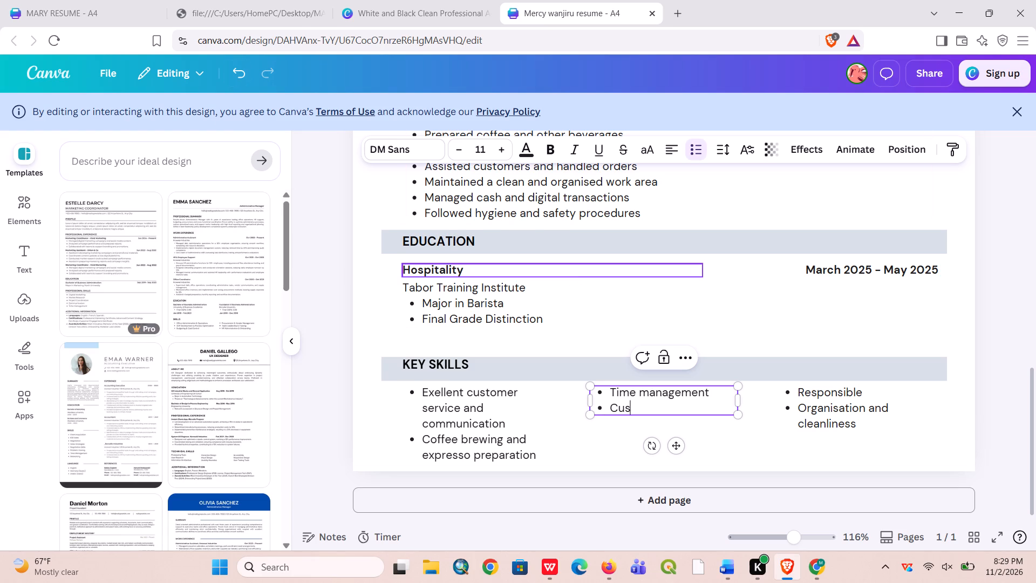
{"action": "key", "text": "BackSpace"}
{"action": "key", "text": "BackSpace"}
{"action": "key", "text": "BackSpace"}
{"action": "type", "text": "ash han"}
{"action": "key", "text": "d"}
{"action": "type", "text": "lin"}
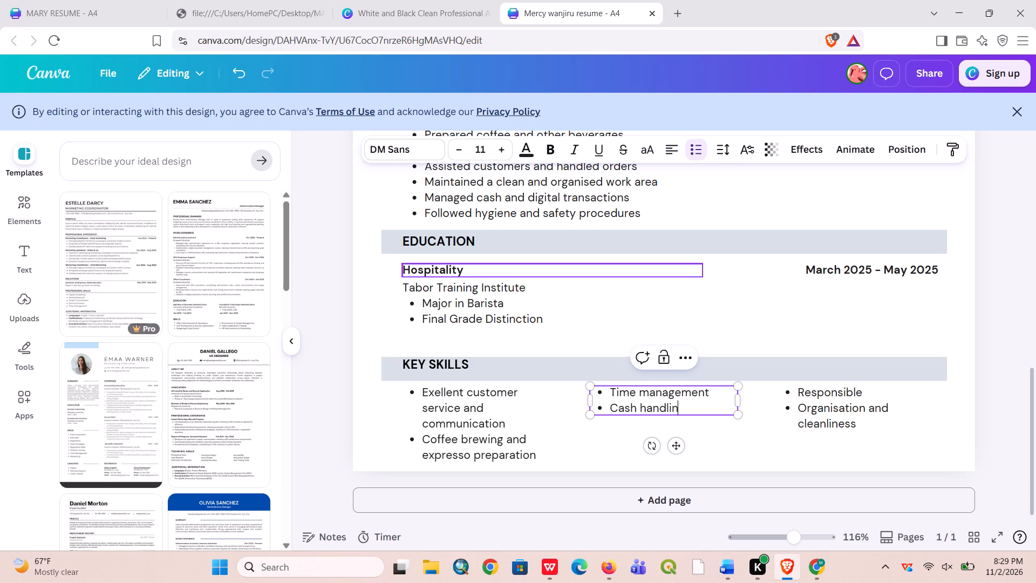
{"action": "key", "text": "g"}
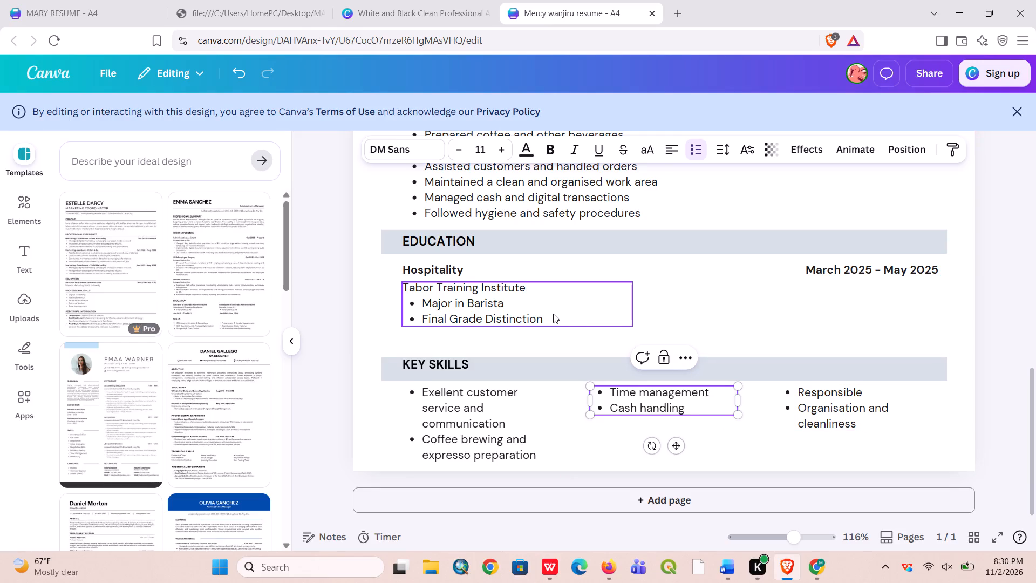
Review the whole resume from the name header and Summary down to the Key Skills section.
{"action": "scroll", "coordinate": [553, 314], "scroll_direction": "down", "scroll_amount": 3}
{"action": "scroll", "coordinate": [604, 415], "scroll_direction": "up", "scroll_amount": 1}
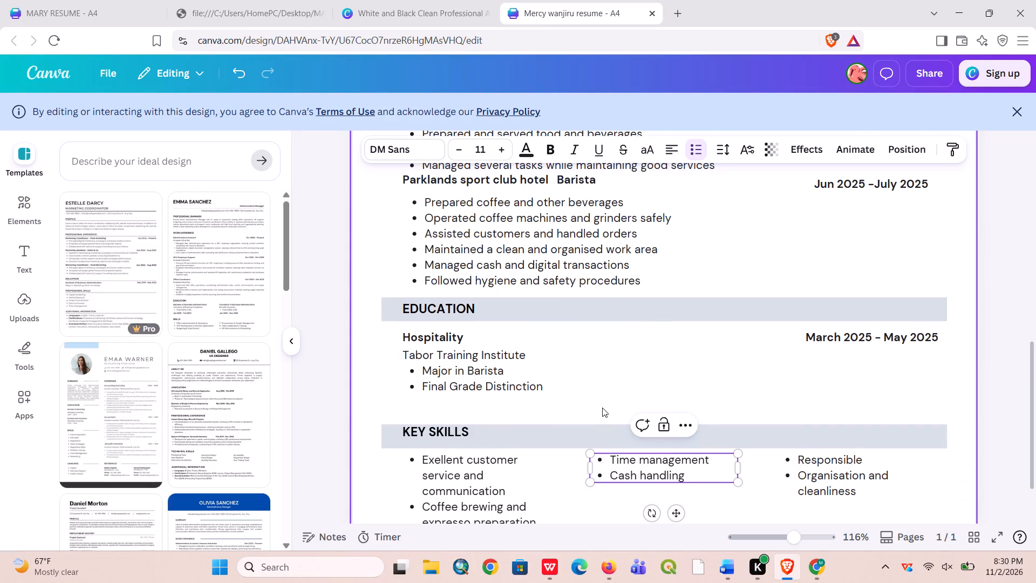
{"action": "scroll", "coordinate": [584, 395], "scroll_direction": "up", "scroll_amount": 1}
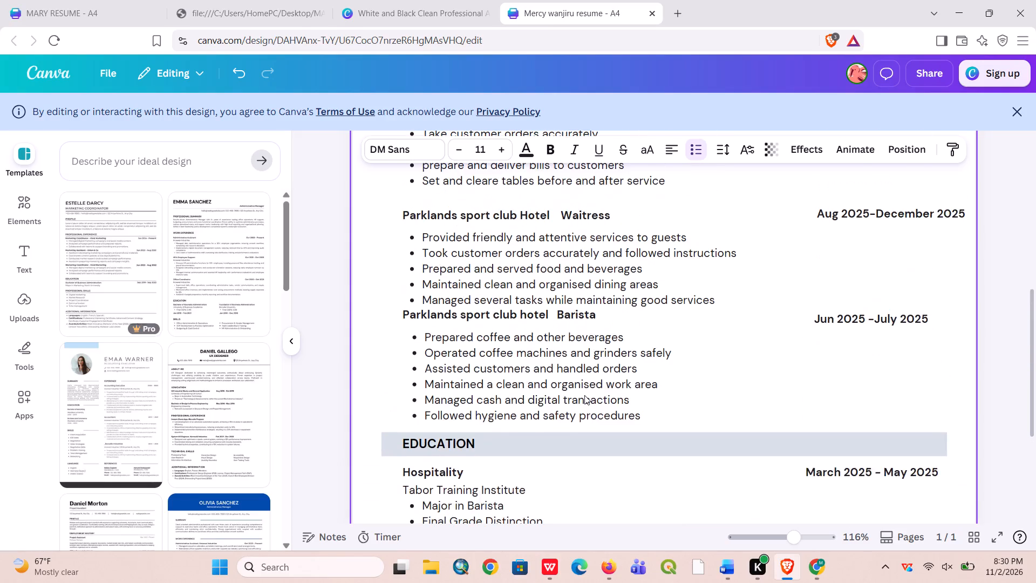
{"action": "scroll", "coordinate": [582, 392], "scroll_direction": "up", "scroll_amount": 4}
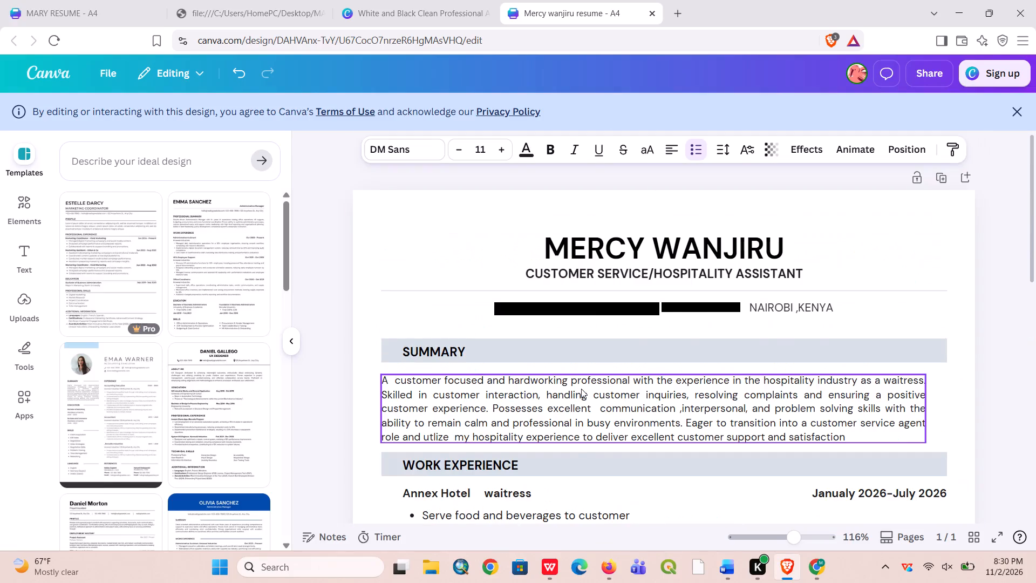
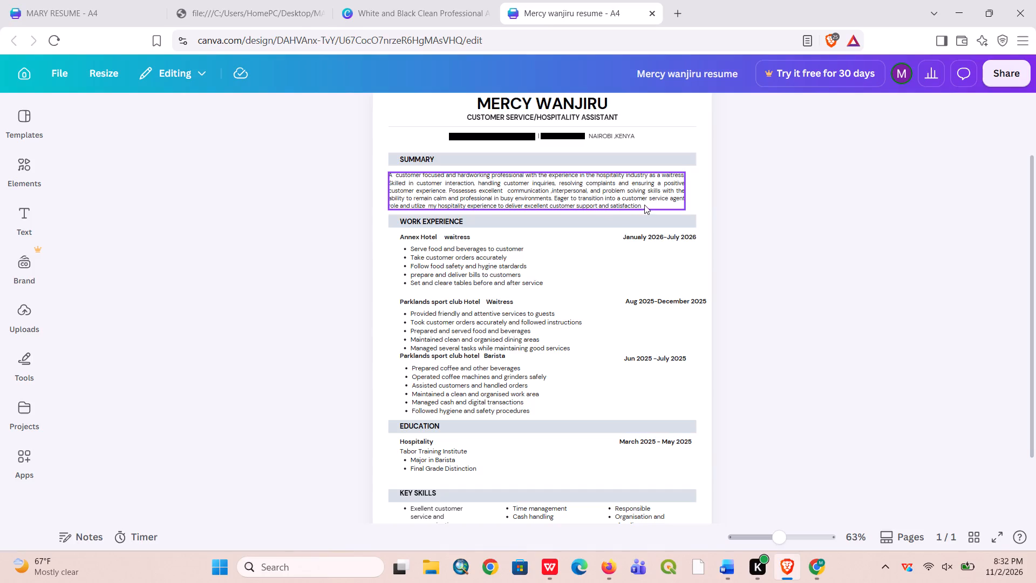
Enlarge the resume and proofread it from the name header through Work Experience and Education to Key Skills.
{"action": "left_click", "coordinate": [796, 535]}
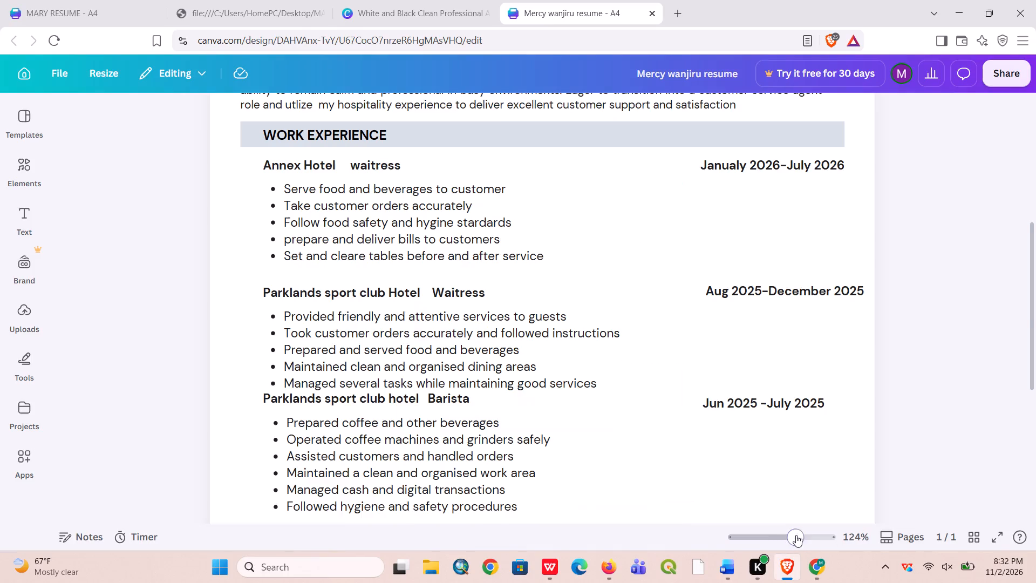
{"action": "scroll", "coordinate": [633, 225], "scroll_direction": "up", "scroll_amount": 2}
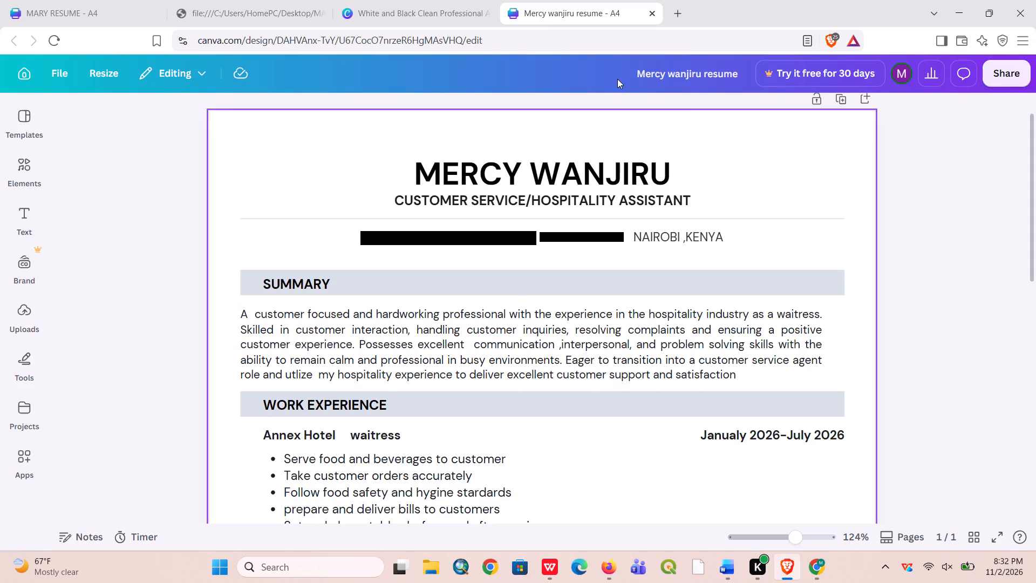
{"action": "scroll", "coordinate": [625, 300], "scroll_direction": "down", "scroll_amount": 2}
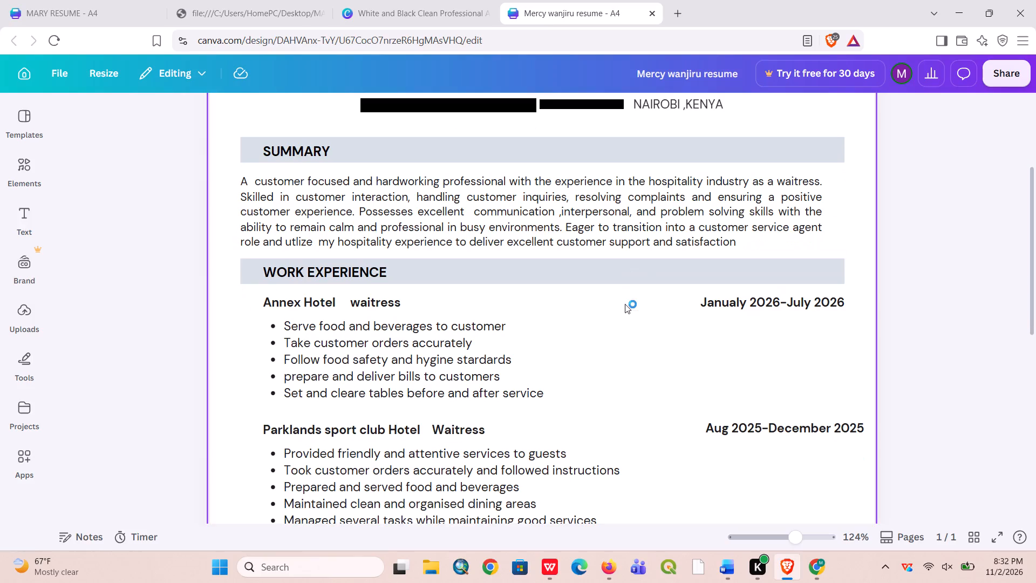
{"action": "scroll", "coordinate": [788, 419], "scroll_direction": "down", "scroll_amount": 2}
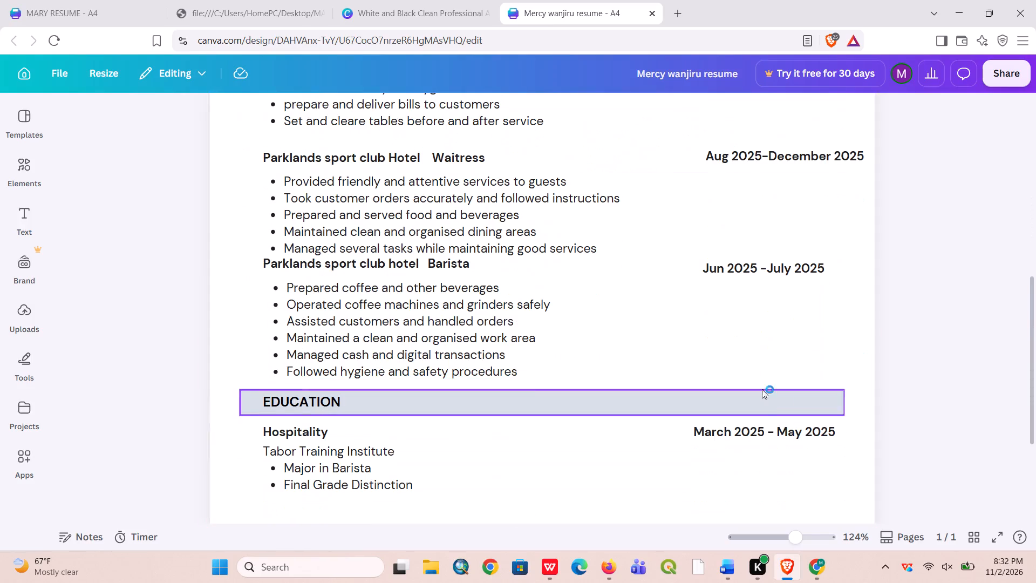
{"action": "scroll", "coordinate": [737, 429], "scroll_direction": "down", "scroll_amount": 2}
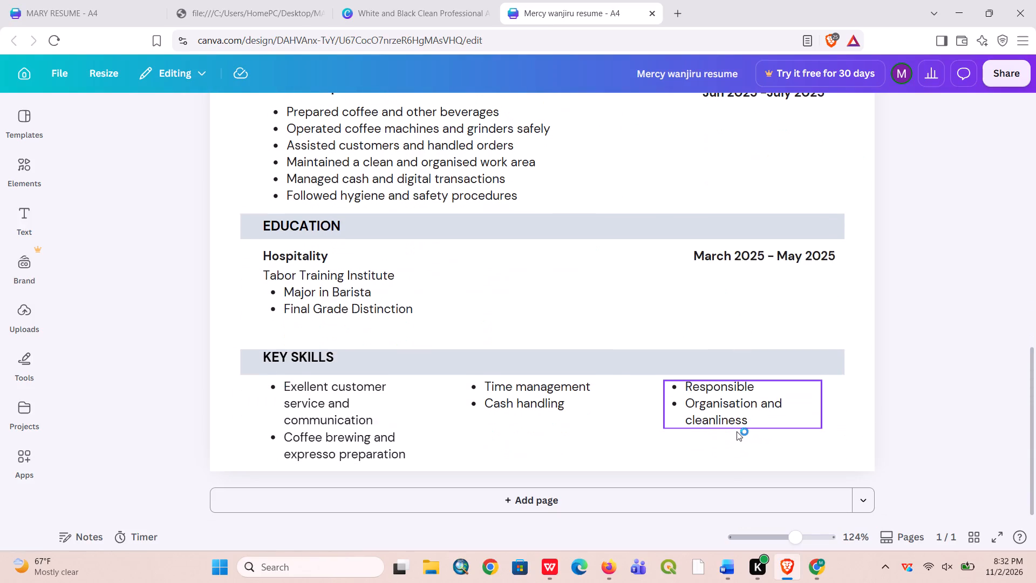
{"action": "scroll", "coordinate": [764, 338], "scroll_direction": "up", "scroll_amount": 1}
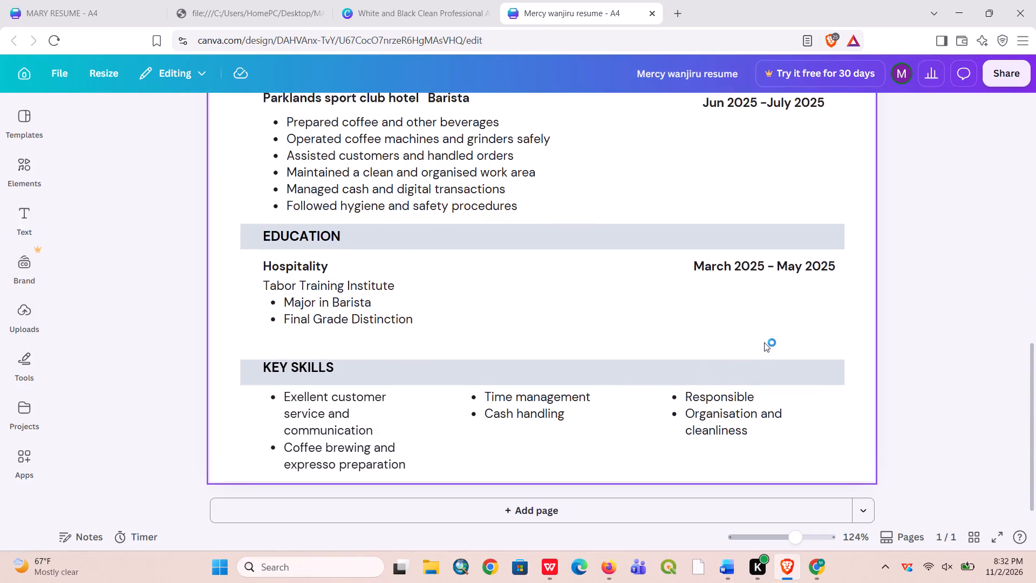
{"action": "scroll", "coordinate": [764, 342], "scroll_direction": "up", "scroll_amount": 7}
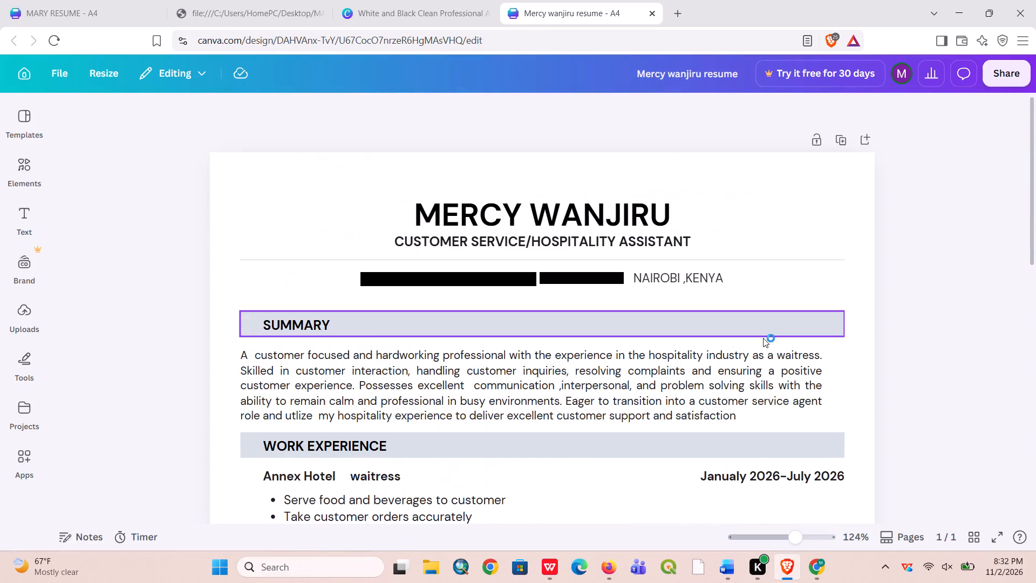
{"action": "left_click", "coordinate": [998, 73]}
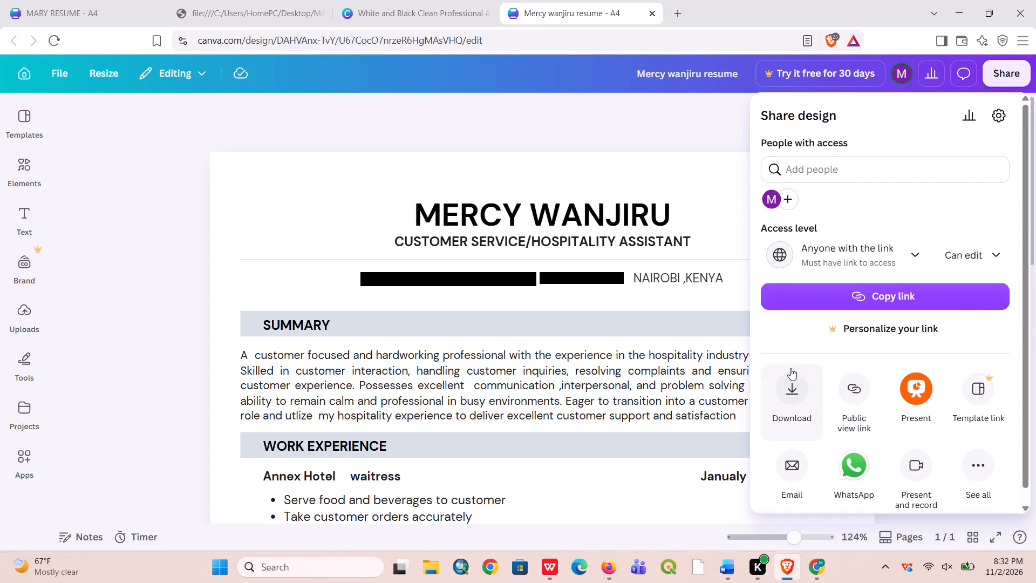
{"action": "left_click", "coordinate": [788, 400]}
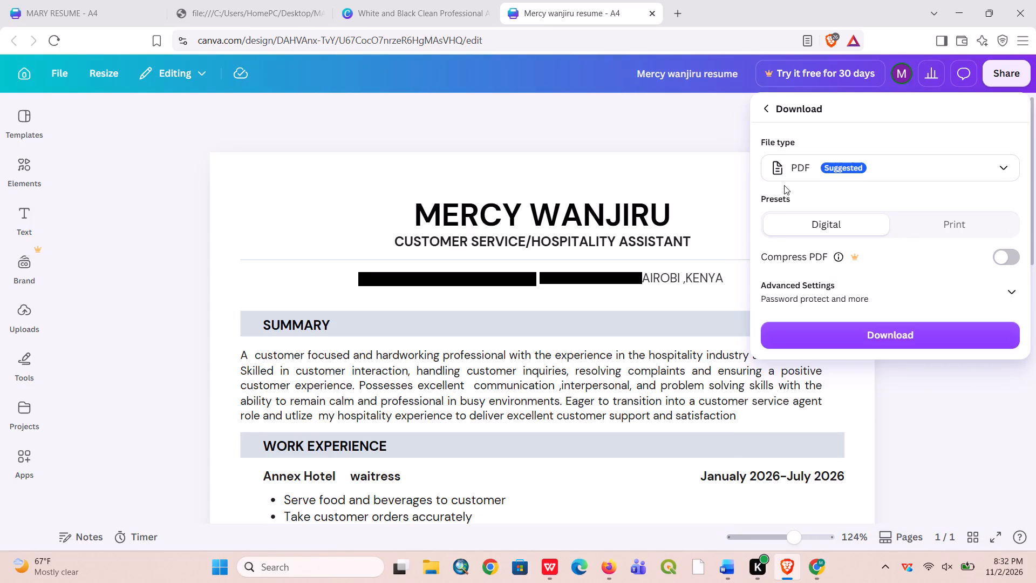
{"action": "left_click", "coordinate": [872, 334]}
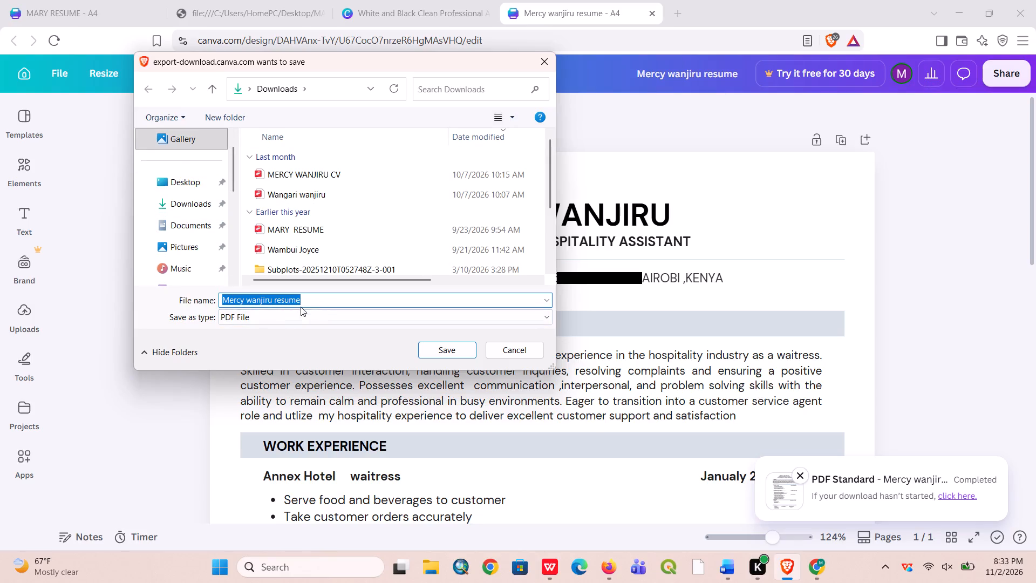
{"action": "left_click", "coordinate": [316, 301]}
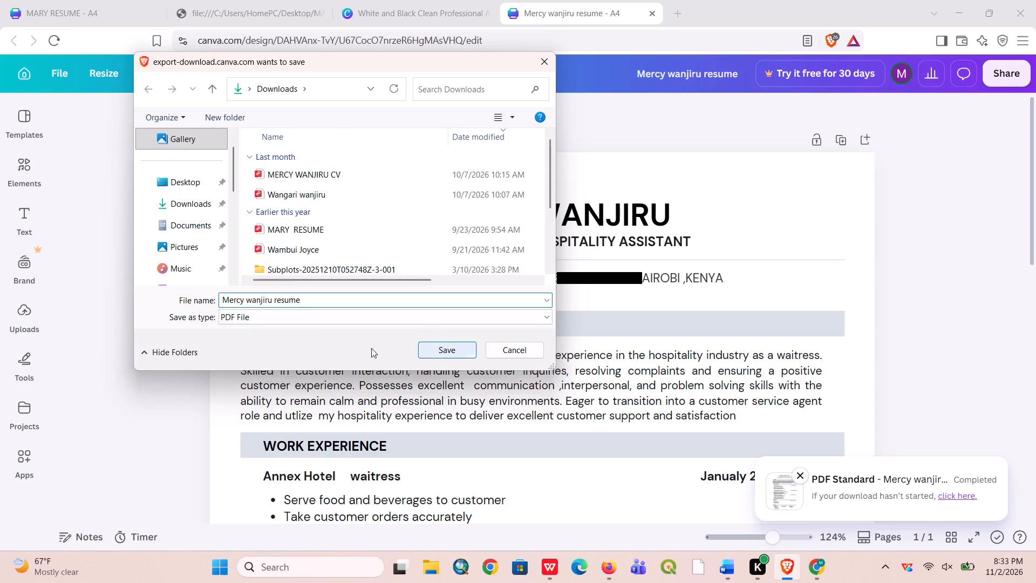
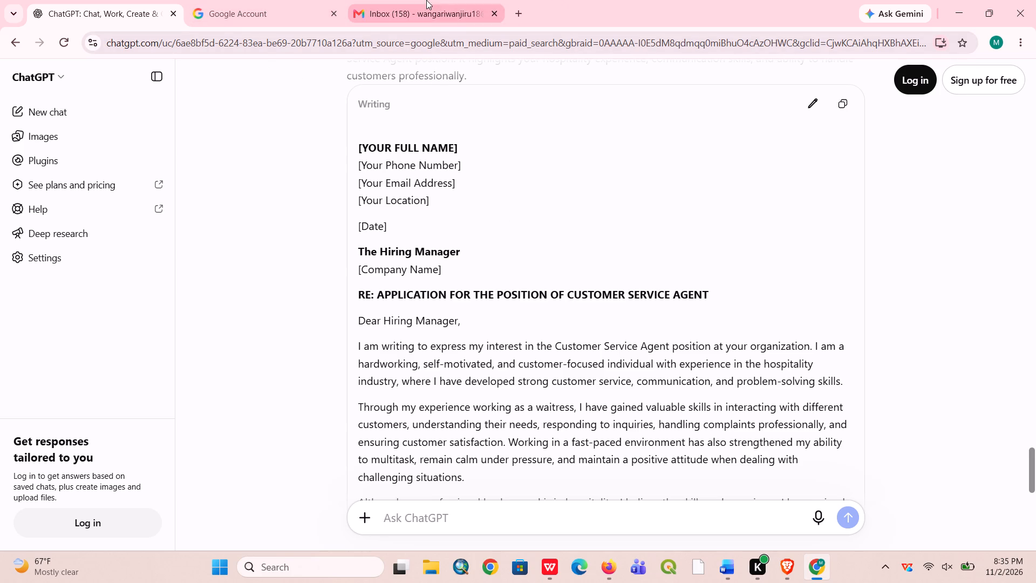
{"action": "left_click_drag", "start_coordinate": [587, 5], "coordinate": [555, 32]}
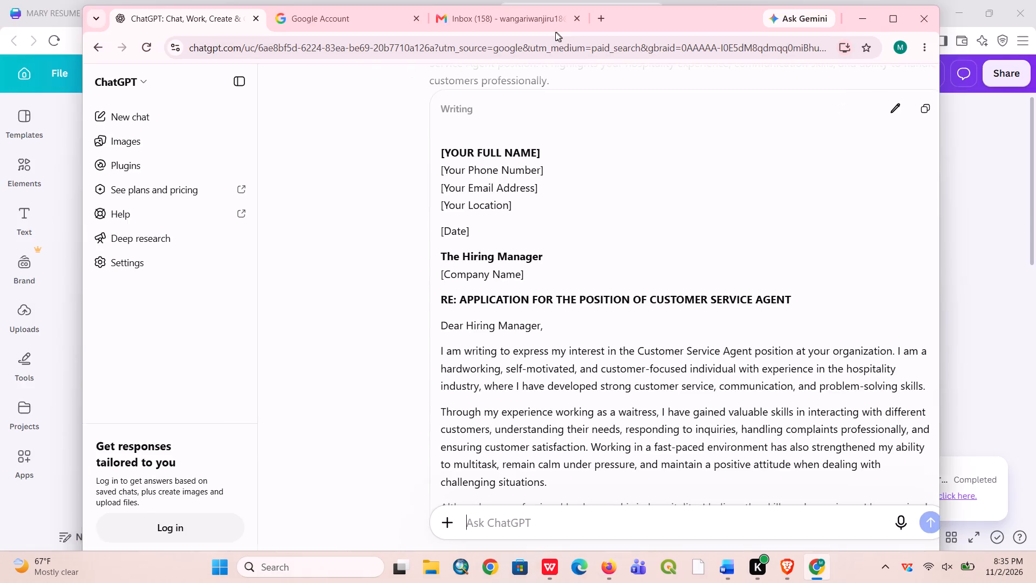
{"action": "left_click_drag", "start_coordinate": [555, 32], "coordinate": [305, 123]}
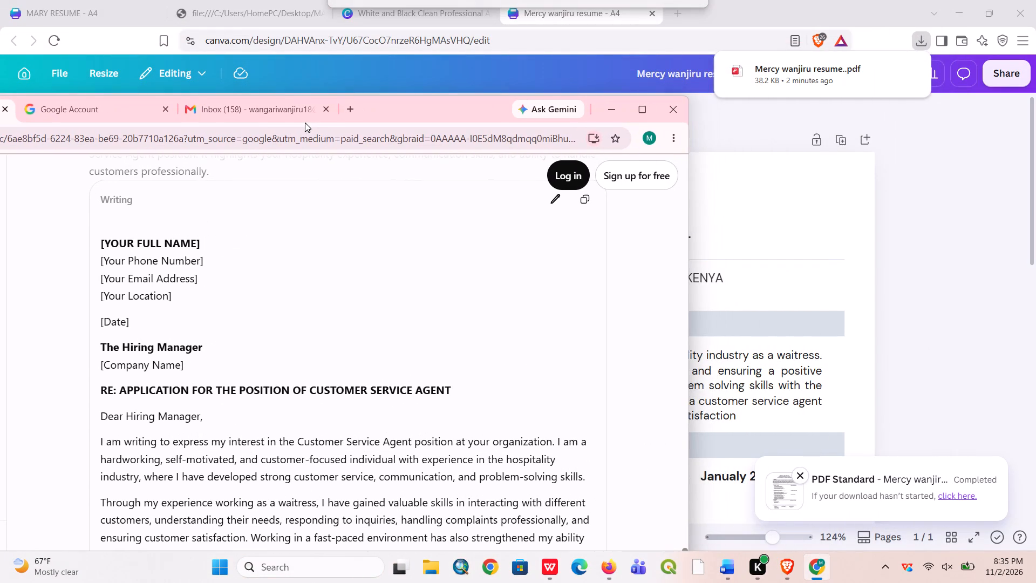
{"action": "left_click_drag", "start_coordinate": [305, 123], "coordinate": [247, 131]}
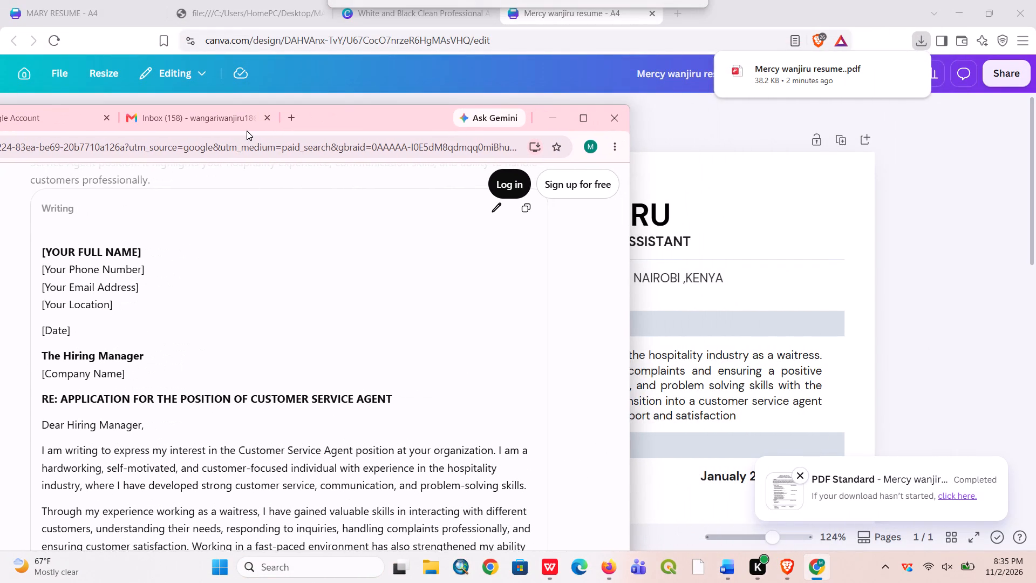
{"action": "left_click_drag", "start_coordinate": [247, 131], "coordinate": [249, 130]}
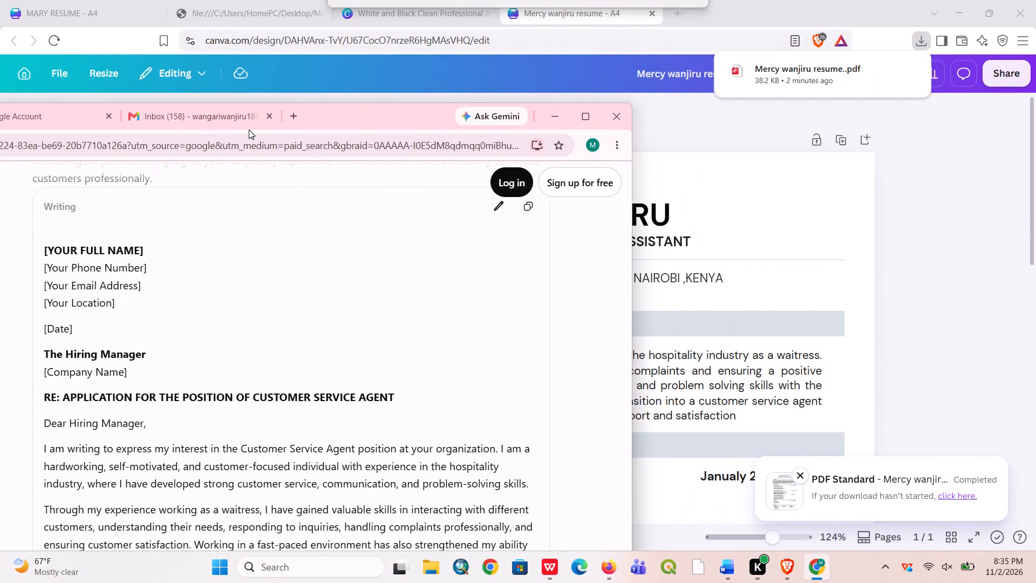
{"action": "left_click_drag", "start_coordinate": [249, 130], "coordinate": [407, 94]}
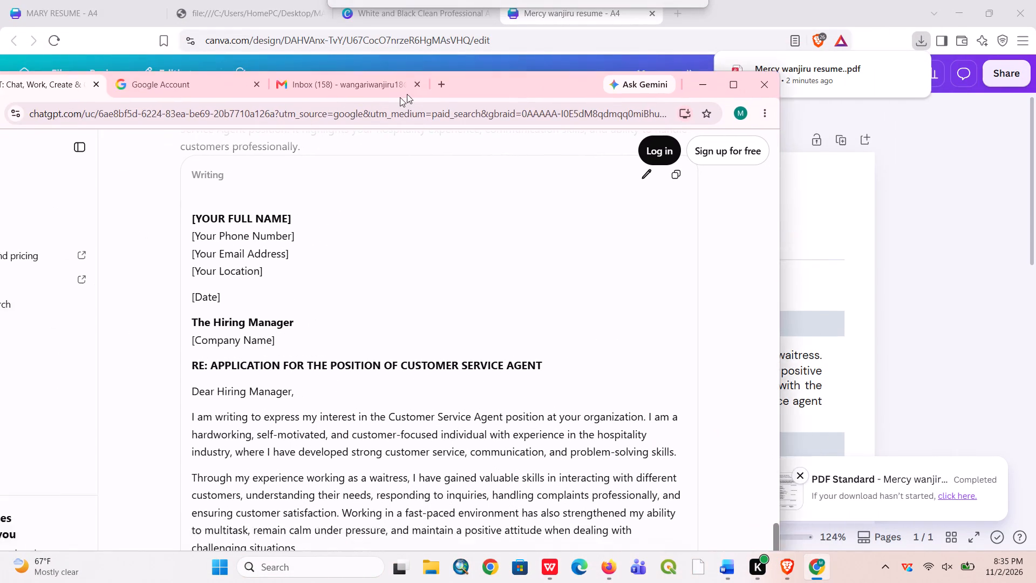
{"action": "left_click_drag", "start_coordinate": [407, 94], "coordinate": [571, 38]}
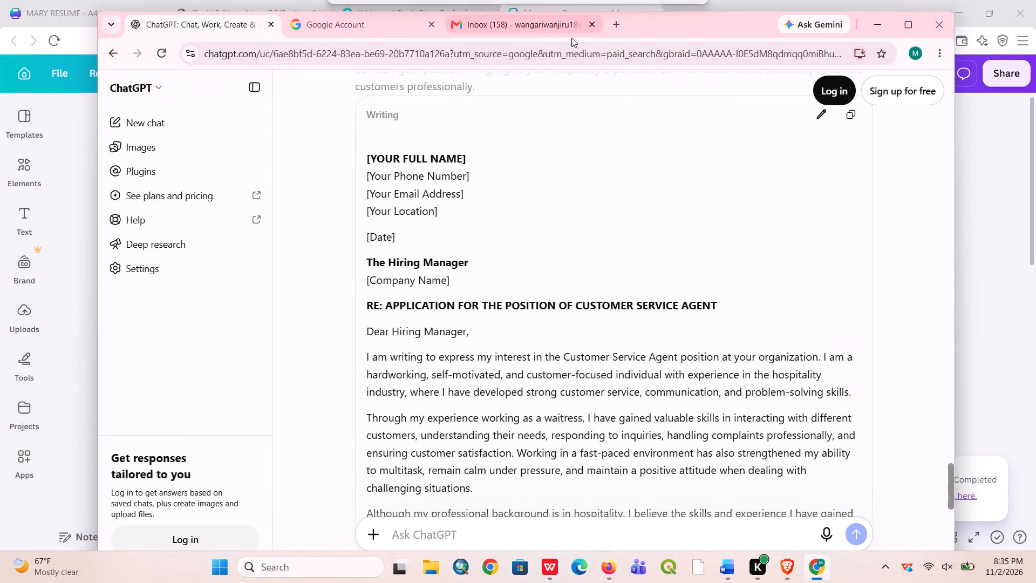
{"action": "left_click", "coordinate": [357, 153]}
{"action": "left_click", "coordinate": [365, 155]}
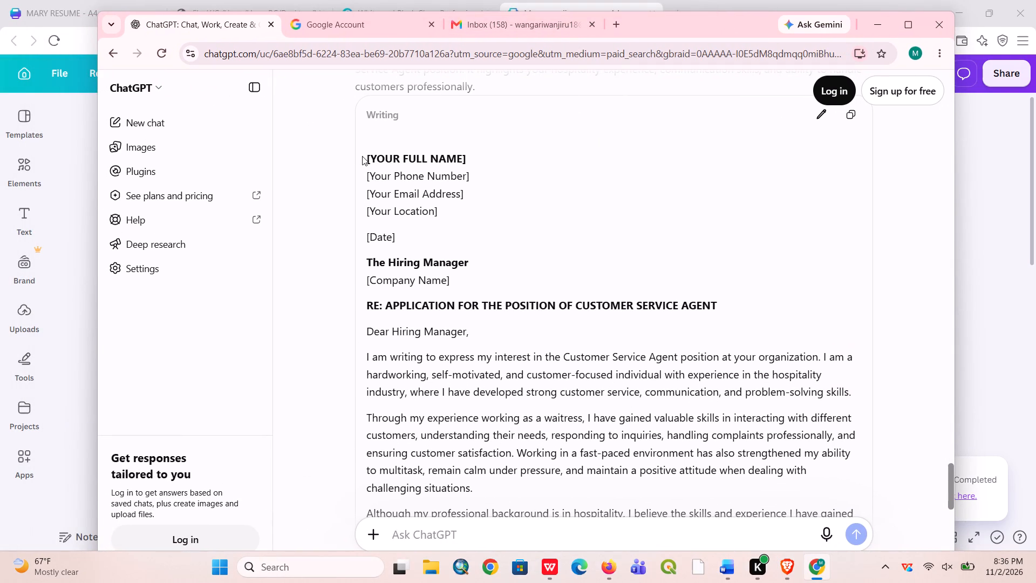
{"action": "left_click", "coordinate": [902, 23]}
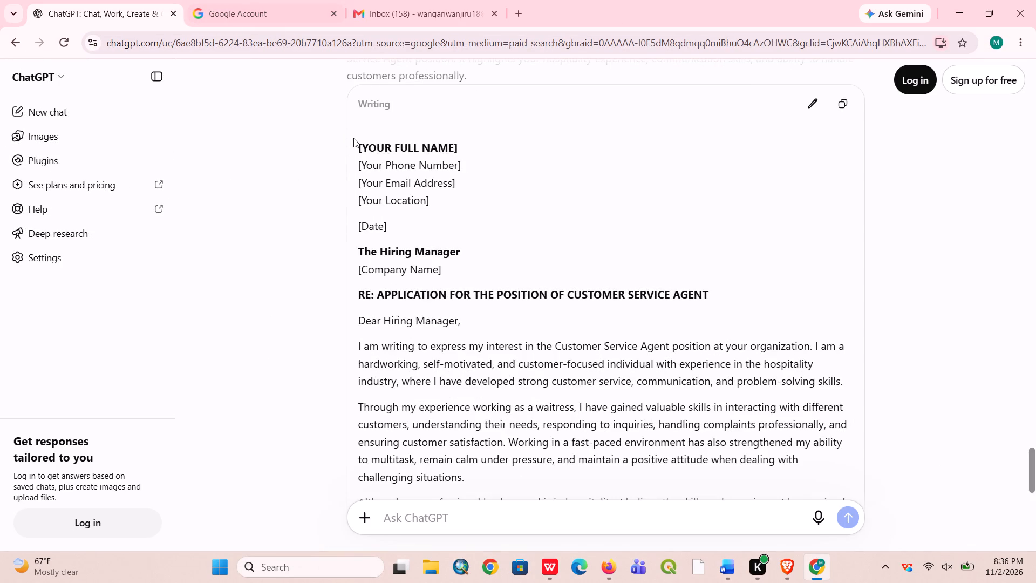
Copy the drafted cover letter from the full name placeholder down to "Yours faithfully,".
{"action": "left_click_drag", "start_coordinate": [353, 138], "coordinate": [551, 358]}
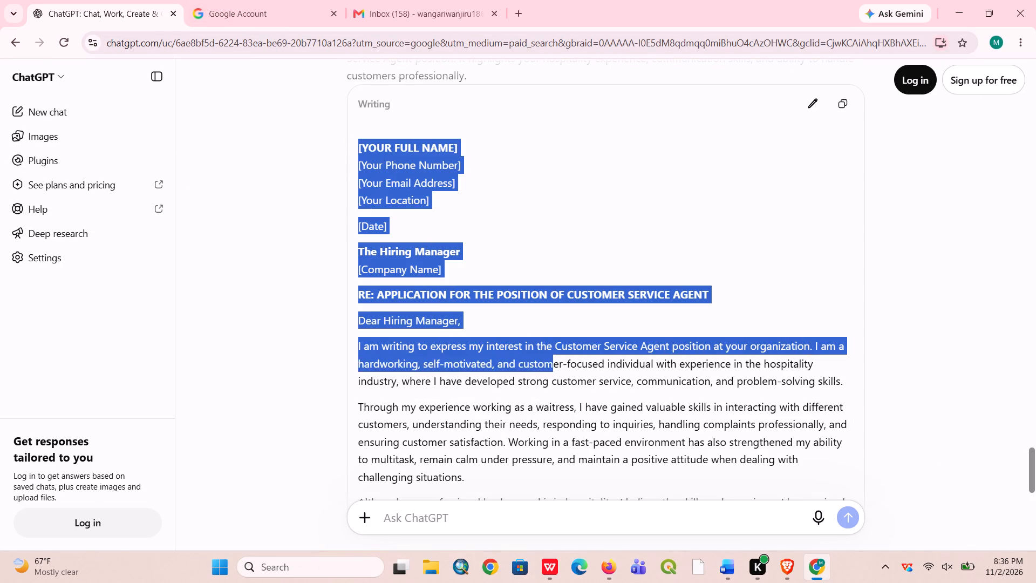
{"action": "left_click_drag", "start_coordinate": [551, 358], "coordinate": [541, 331]}
{"action": "scroll", "coordinate": [552, 358], "scroll_direction": "down", "scroll_amount": 7}
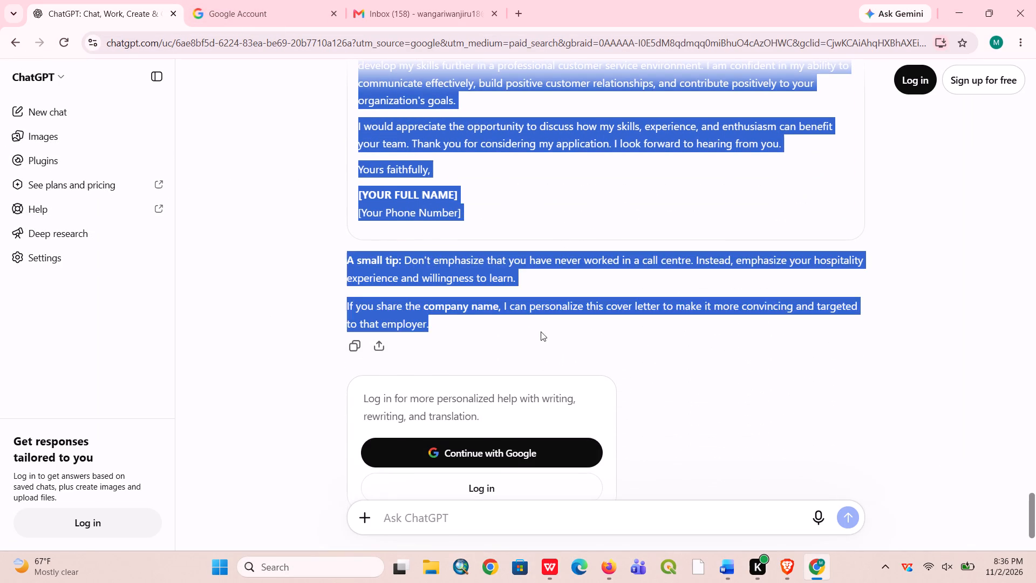
{"action": "left_click_drag", "start_coordinate": [541, 331], "coordinate": [488, 193]}
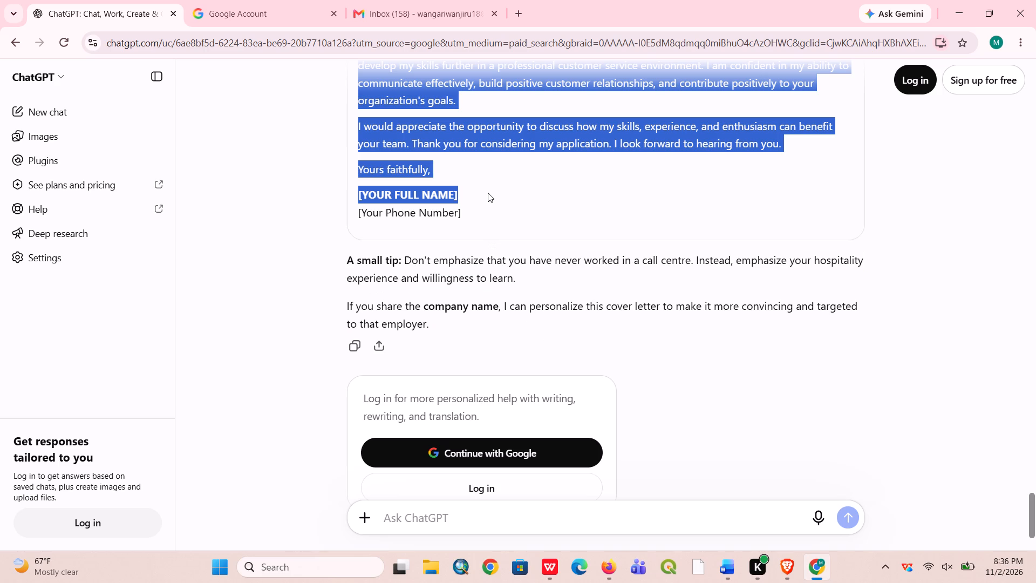
{"action": "left_click_drag", "start_coordinate": [488, 193], "coordinate": [477, 162]}
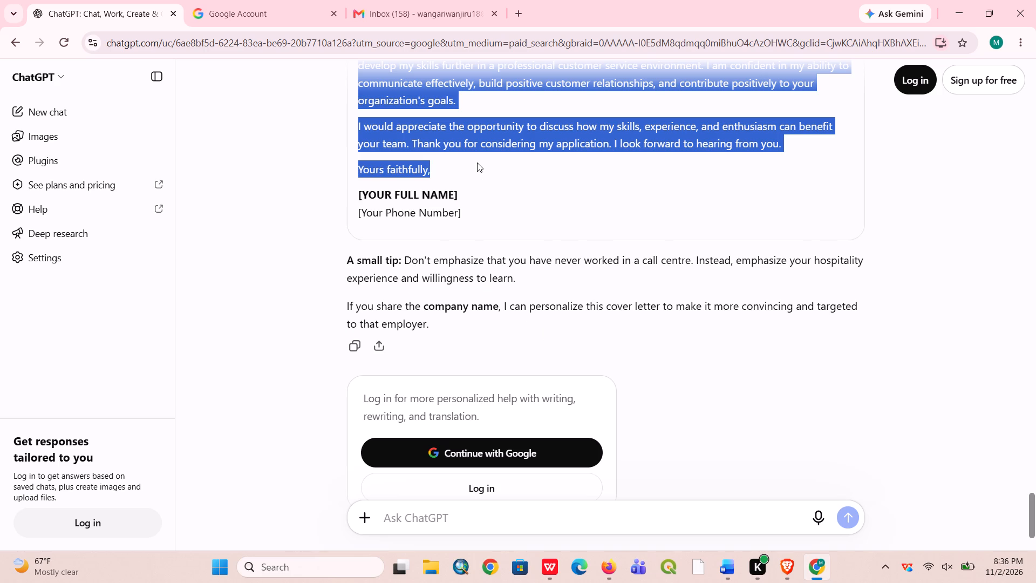
{"action": "left_click_drag", "start_coordinate": [477, 162], "coordinate": [476, 161]}
{"action": "right_click", "coordinate": [409, 167]}
{"action": "left_click", "coordinate": [444, 181]}
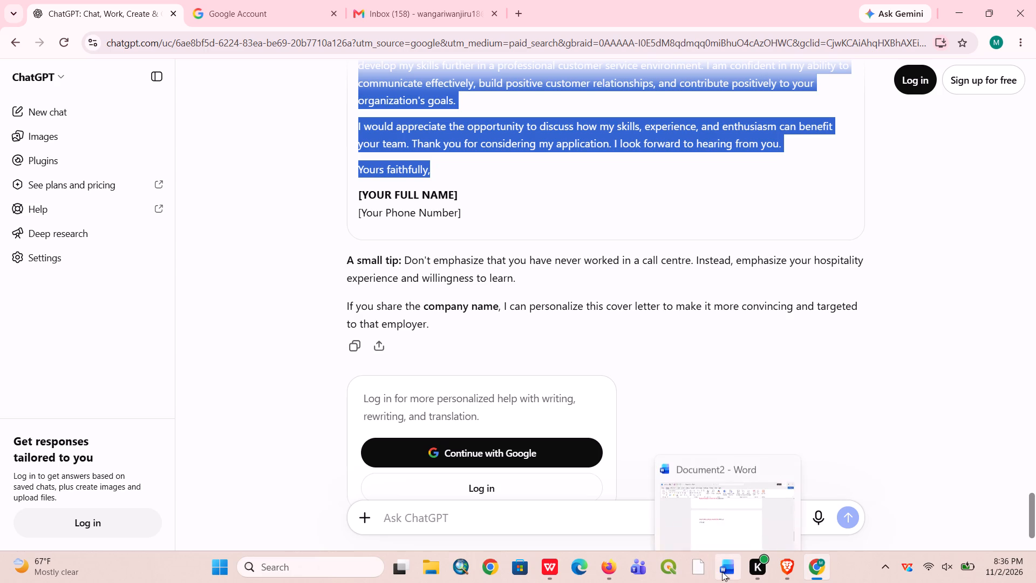
Switch to Word, create a blank document and paste the copied cover letter into it, keeping the source formatting.
{"action": "left_click", "coordinate": [723, 511]}
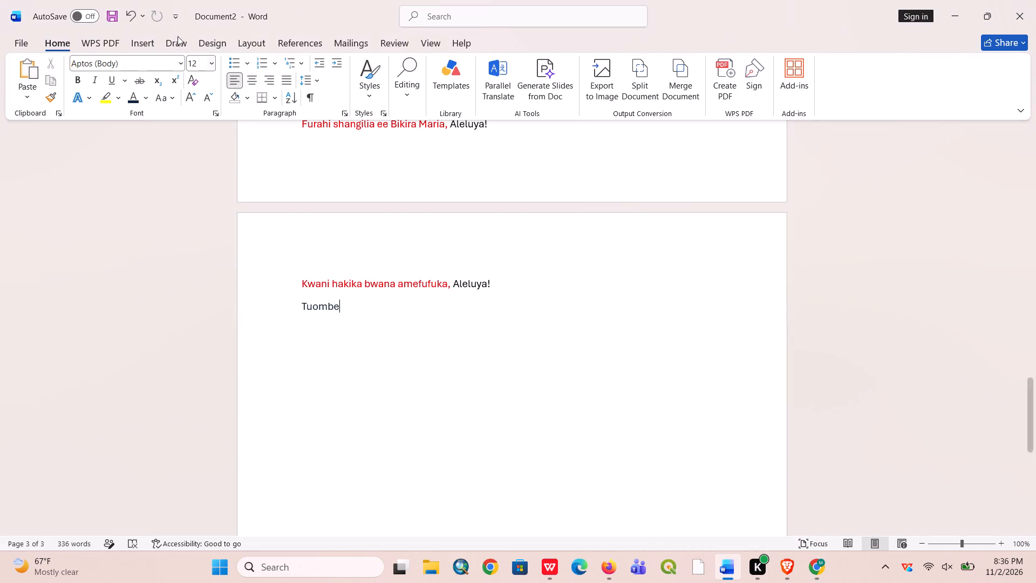
{"action": "left_click", "coordinate": [22, 43]}
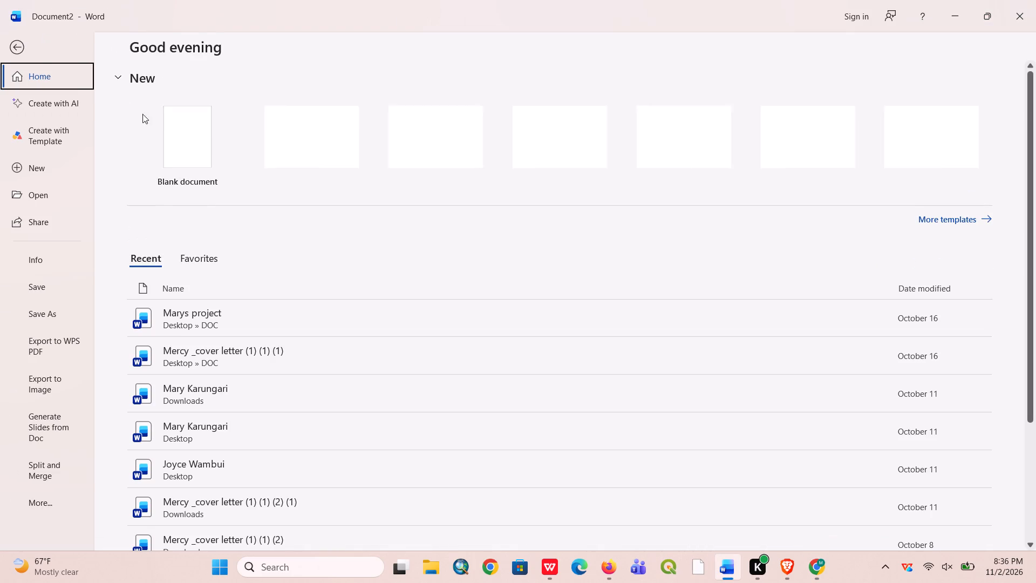
{"action": "left_click", "coordinate": [190, 172]}
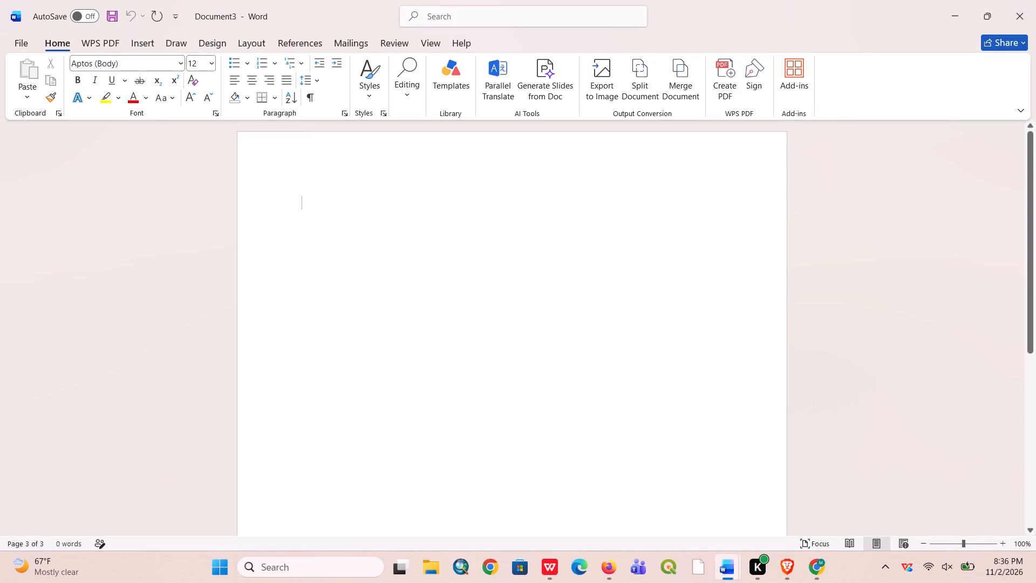
{"action": "right_click", "coordinate": [317, 213]}
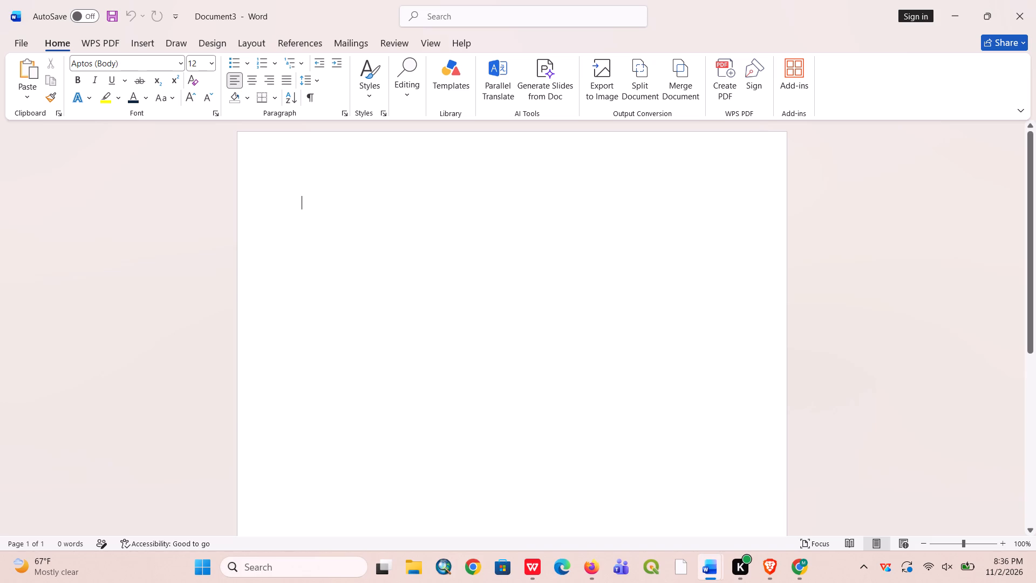
{"action": "right_click", "coordinate": [309, 201]}
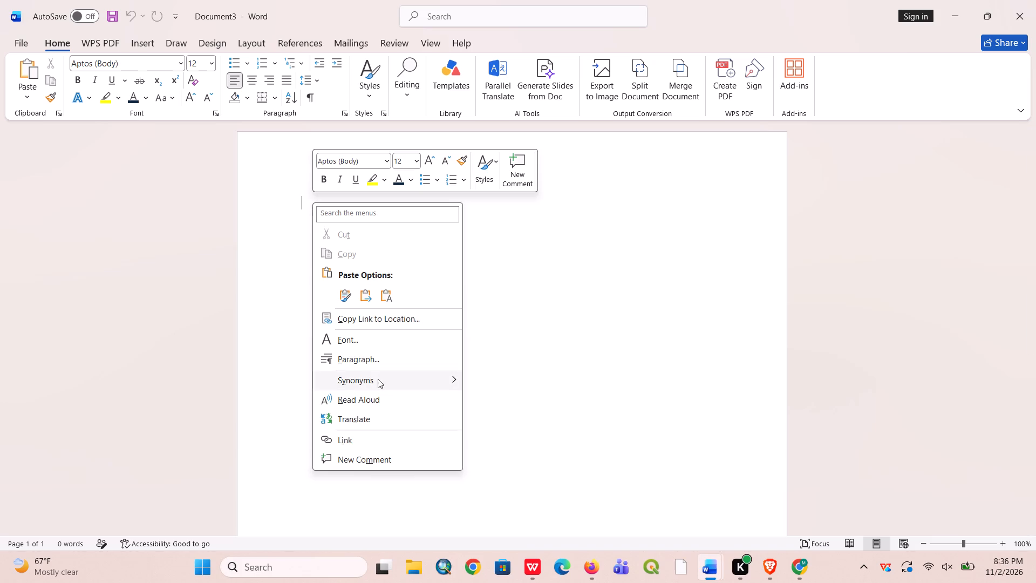
{"action": "left_click", "coordinate": [349, 295]}
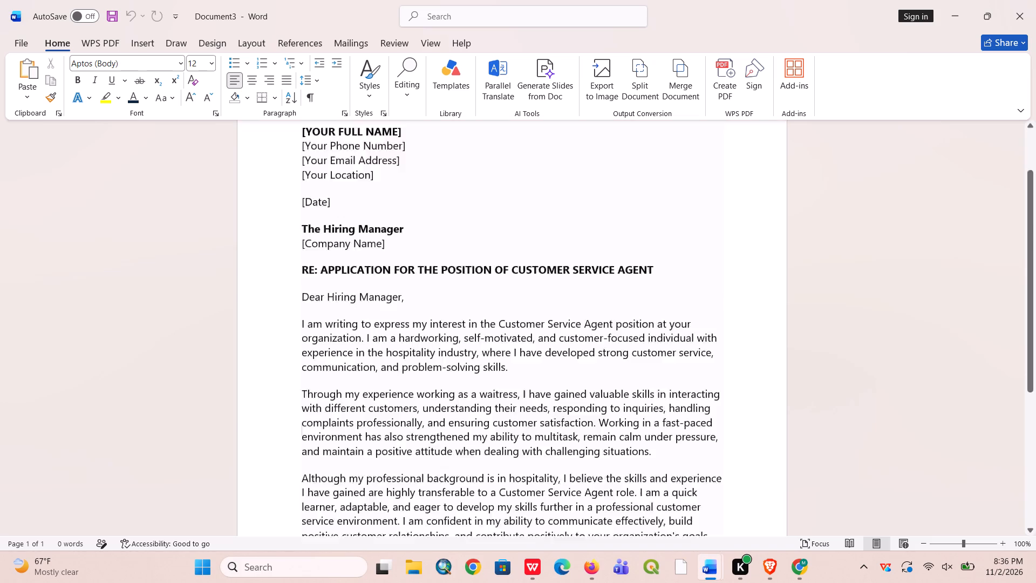
{"action": "scroll", "coordinate": [404, 291], "scroll_direction": "up", "scroll_amount": 3}
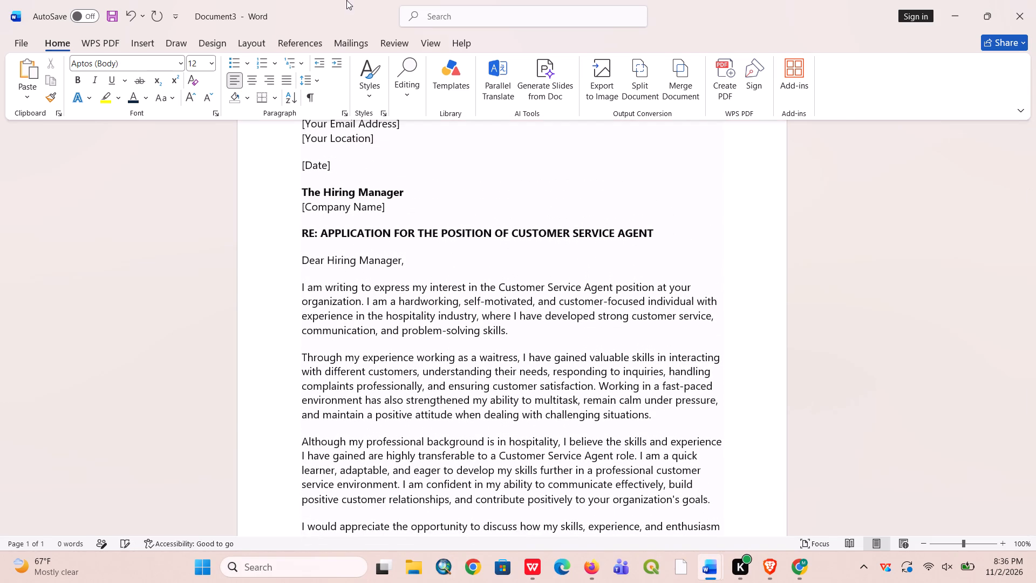
Take the new cover letter's window out of full size and move it over the other open document.
{"action": "left_click_drag", "start_coordinate": [324, 10], "coordinate": [387, 85]}
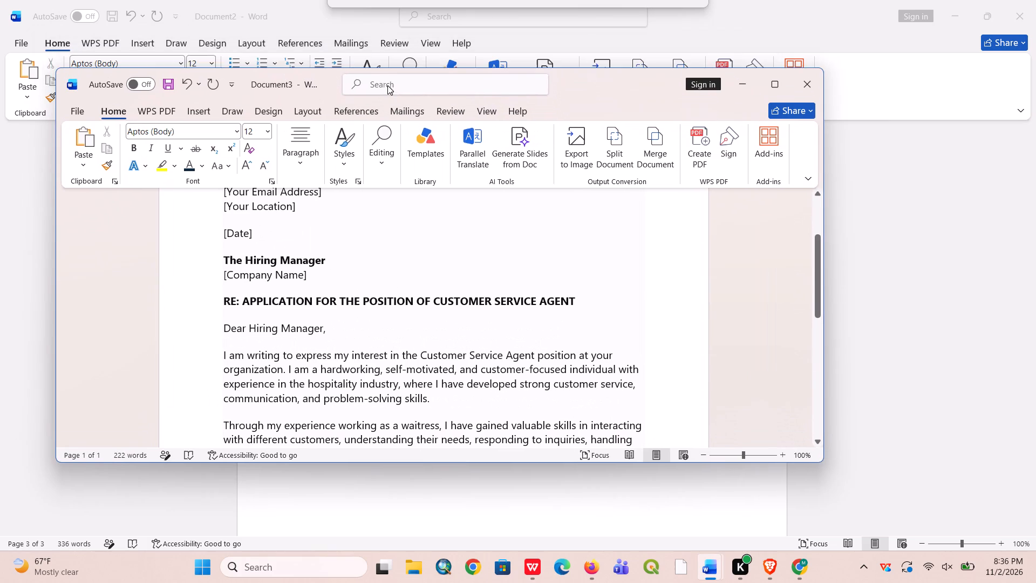
{"action": "left_click_drag", "start_coordinate": [387, 85], "coordinate": [577, 206]}
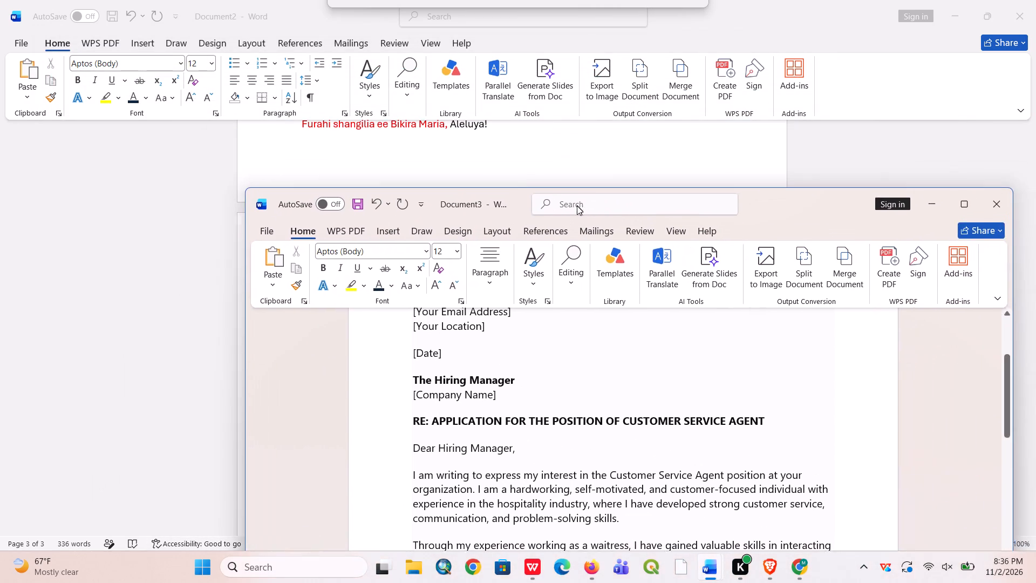
Close the other open document, Document2, without saving its changes, keeping the cover letter document open.
{"action": "left_click_drag", "start_coordinate": [577, 206], "coordinate": [575, 213]}
{"action": "left_click", "coordinate": [1027, 18]}
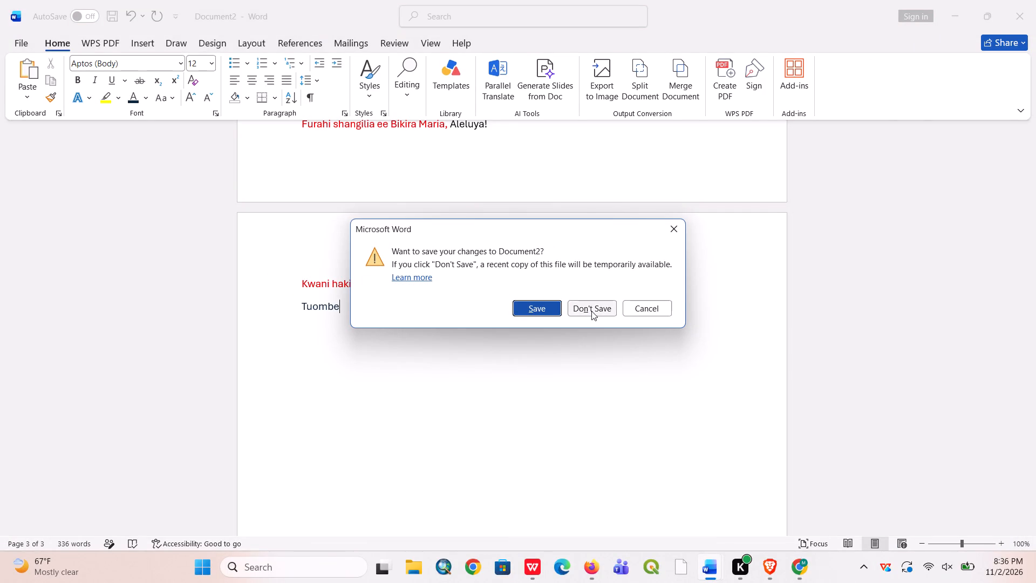
{"action": "left_click", "coordinate": [592, 311]}
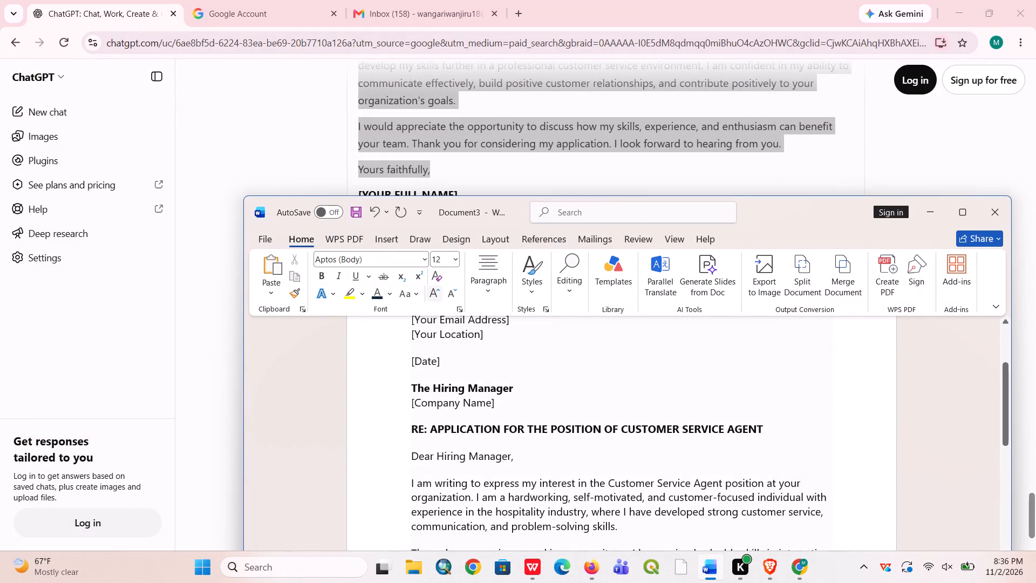
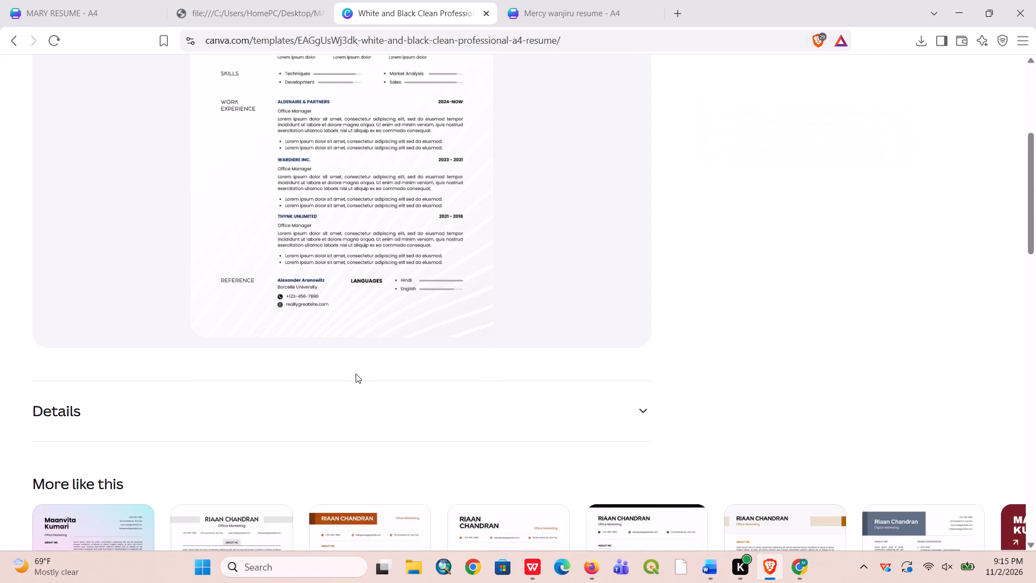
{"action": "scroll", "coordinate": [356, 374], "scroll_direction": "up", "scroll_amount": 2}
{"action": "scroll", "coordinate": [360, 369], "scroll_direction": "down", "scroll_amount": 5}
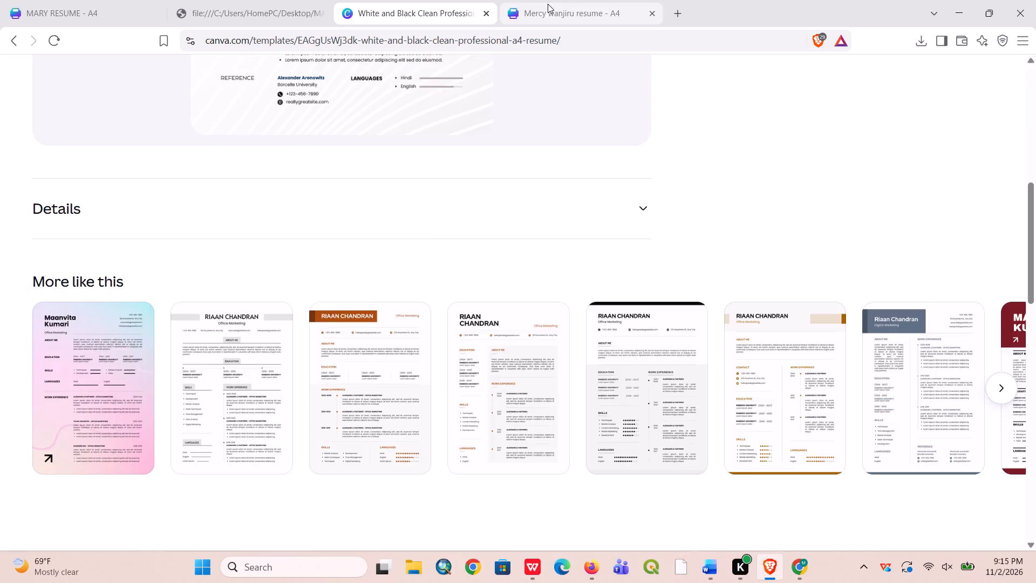
Go to the open Canva resume design and replace the job title beneath the applicant's name with "BARISTA/WAITRESS".
{"action": "left_click", "coordinate": [561, 11]}
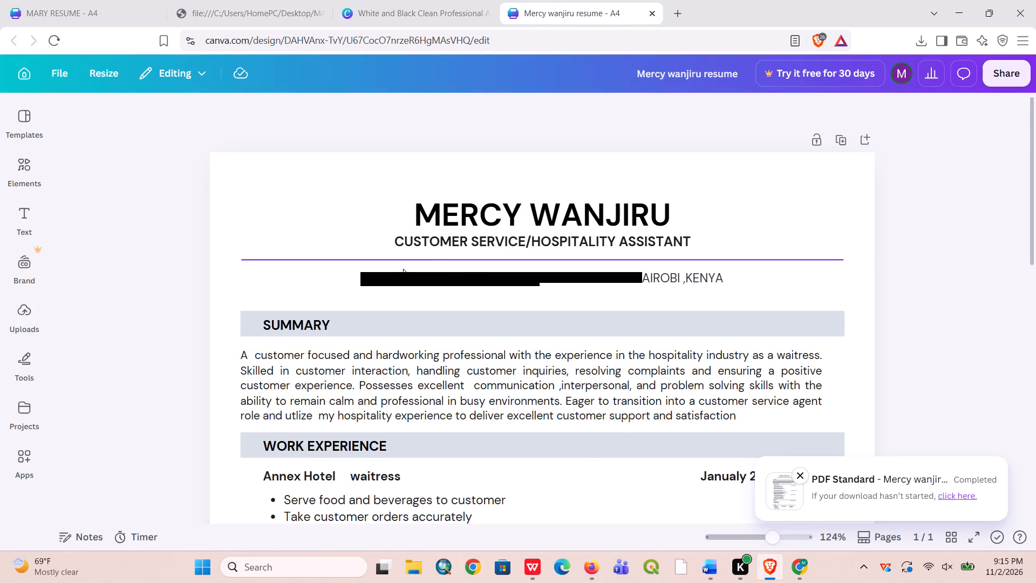
{"action": "left_click", "coordinate": [706, 238]}
{"action": "left_click", "coordinate": [698, 242]}
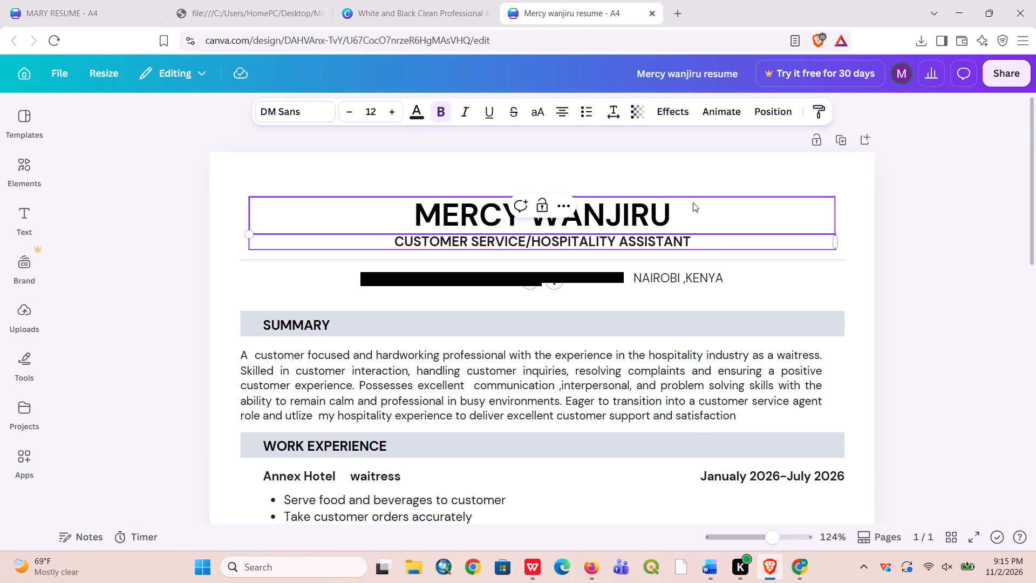
{"action": "key", "text": "BackSpace"}
{"action": "key", "text": "BackSpace"}
{"action": "key", "text": "BackSpace"}
{"action": "key", "text": "BackSpace"}
{"action": "key", "text": "BackSpace"}
{"action": "key", "text": "BackSpace"}
{"action": "key", "text": "BackSpace"}
{"action": "key", "text": "BackSpace"}
{"action": "key", "text": "BackSpace"}
{"action": "key", "text": "BackSpace"}
{"action": "key", "text": "BackSpace"}
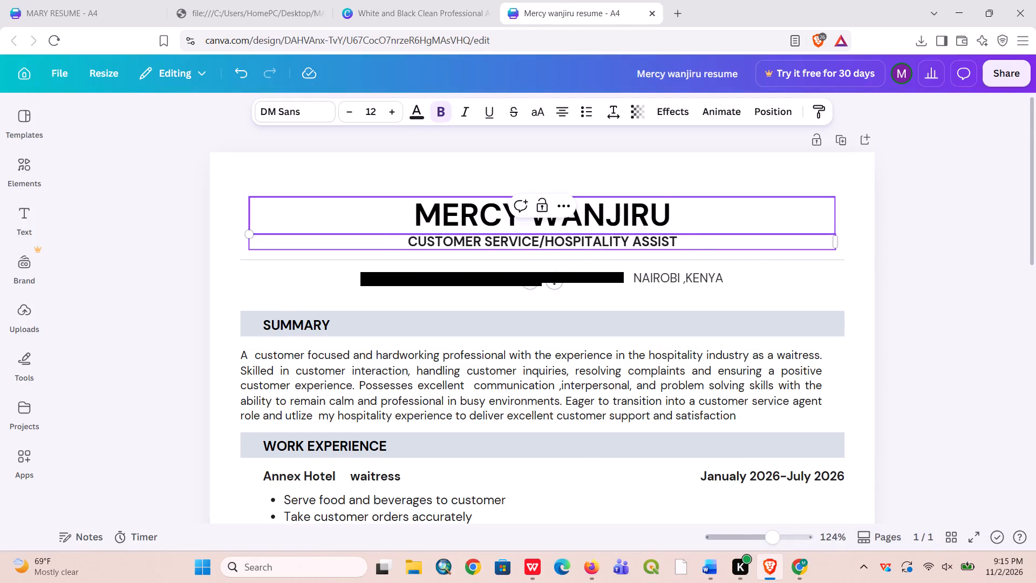
{"action": "key", "text": "BackSpace"}
{"action": "key", "text": "BackSpace"}
{"action": "key", "text": "BackSpace"}
{"action": "key", "text": "BackSpace"}
{"action": "key", "text": "BackSpace"}
{"action": "key", "text": "BackSpace"}
{"action": "key", "text": "BackSpace"}
{"action": "key", "text": "BackSpace"}
{"action": "key", "text": "BackSpace"}
{"action": "key", "text": "BackSpace"}
{"action": "key", "text": "BackSpace"}
{"action": "key", "text": "BackSpace"}
{"action": "key", "text": "BackSpace"}
{"action": "key", "text": "BackSpace"}
{"action": "key", "text": "BackSpace"}
{"action": "key", "text": "BackSpace"}
{"action": "key", "text": "BackSpace"}
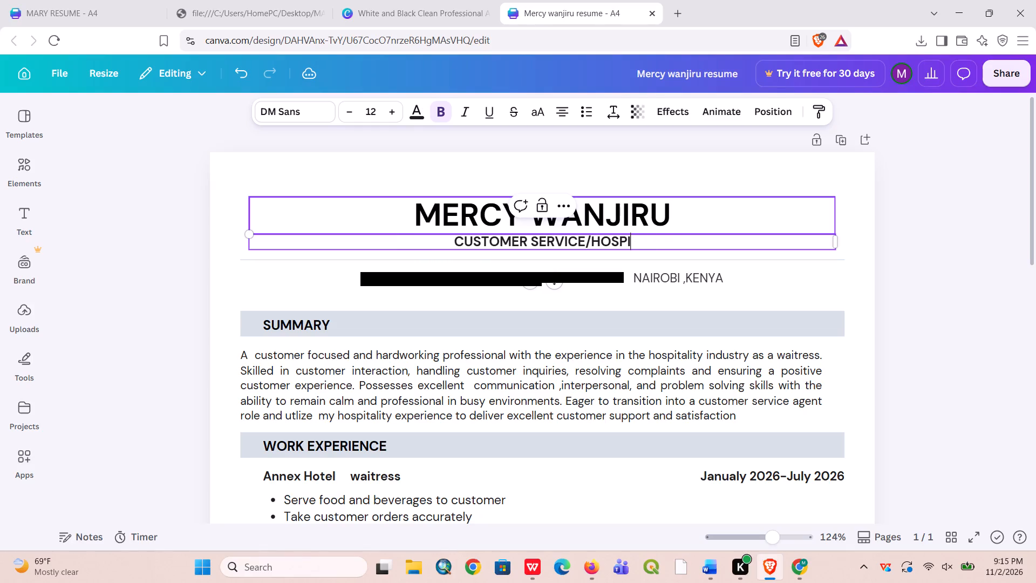
{"action": "key", "text": "BackSpace"}
{"action": "key", "text": "BackSpace"}
{"action": "key", "text": "BackSpace"}
{"action": "key", "text": "BackSpace"}
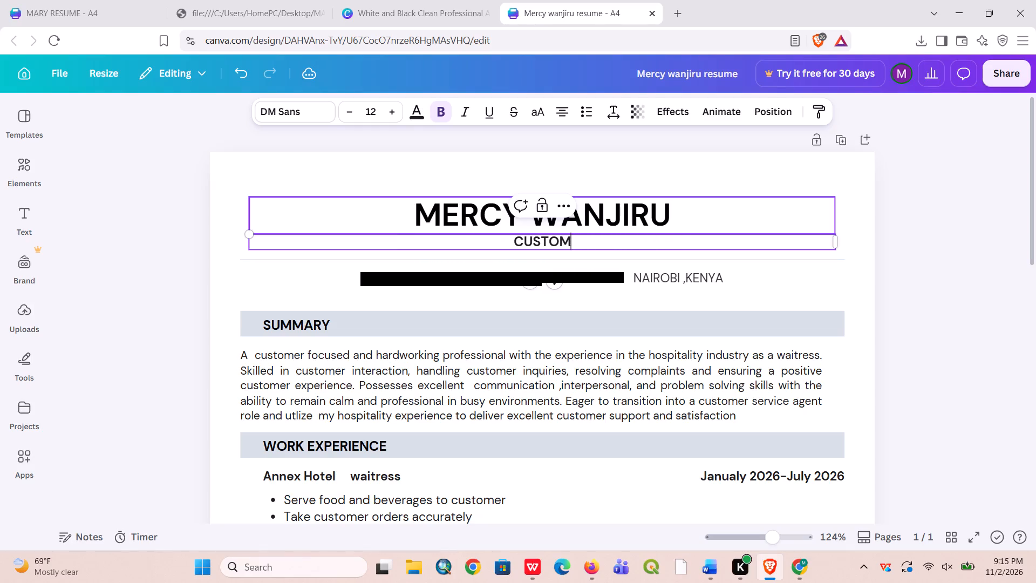
{"action": "key", "text": "BackSpace"}
{"action": "key", "text": "BackSpace"}
{"action": "key", "text": "BackSpace"}
{"action": "key", "text": "BackSpace"}
{"action": "key", "text": "BackSpace"}
{"action": "key", "text": "BackSpace"}
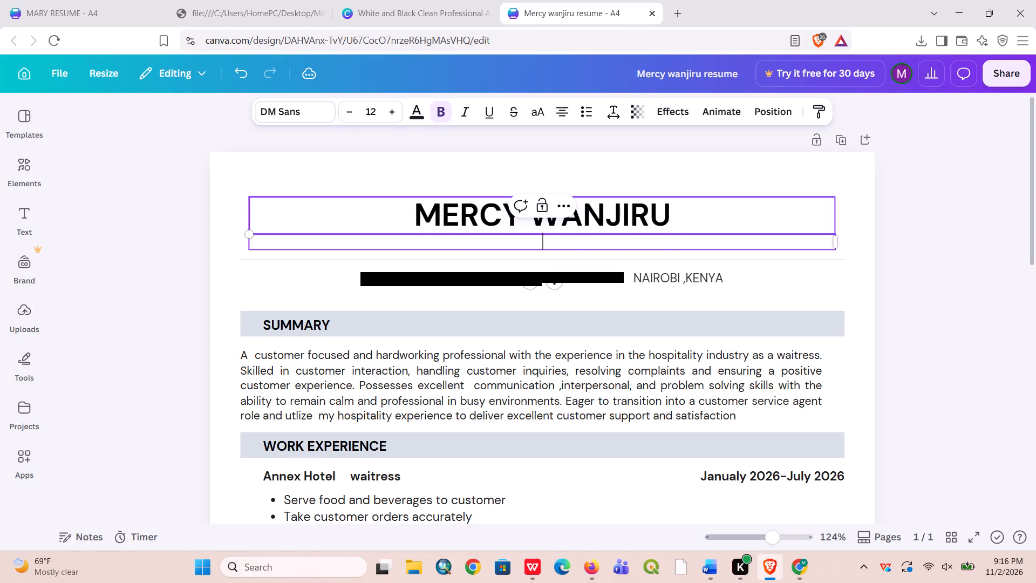
{"action": "key", "text": "b"}
{"action": "key", "text": "a"}
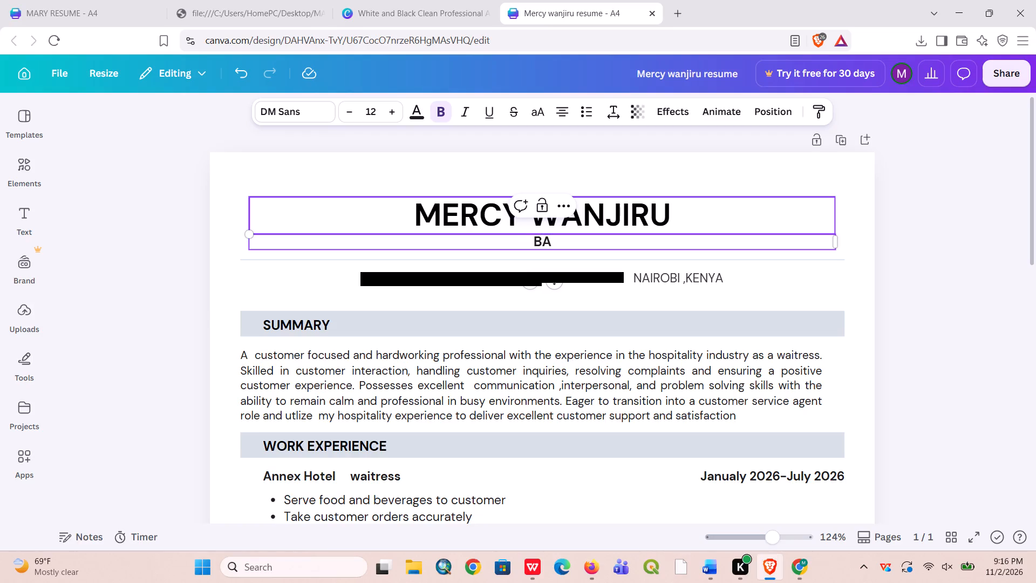
{"action": "type", "text": "RISTA"}
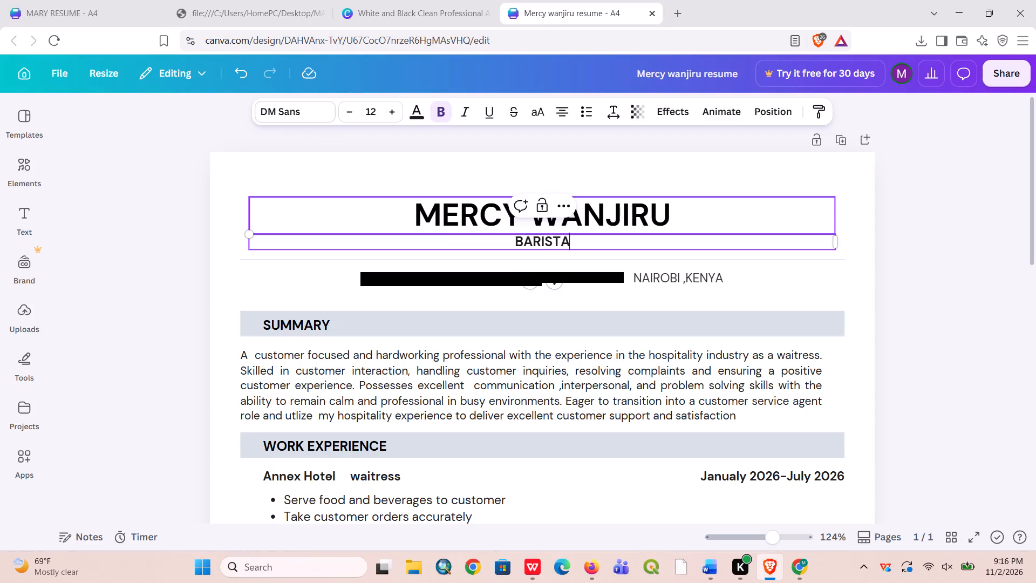
{"action": "key", "text": "slash"}
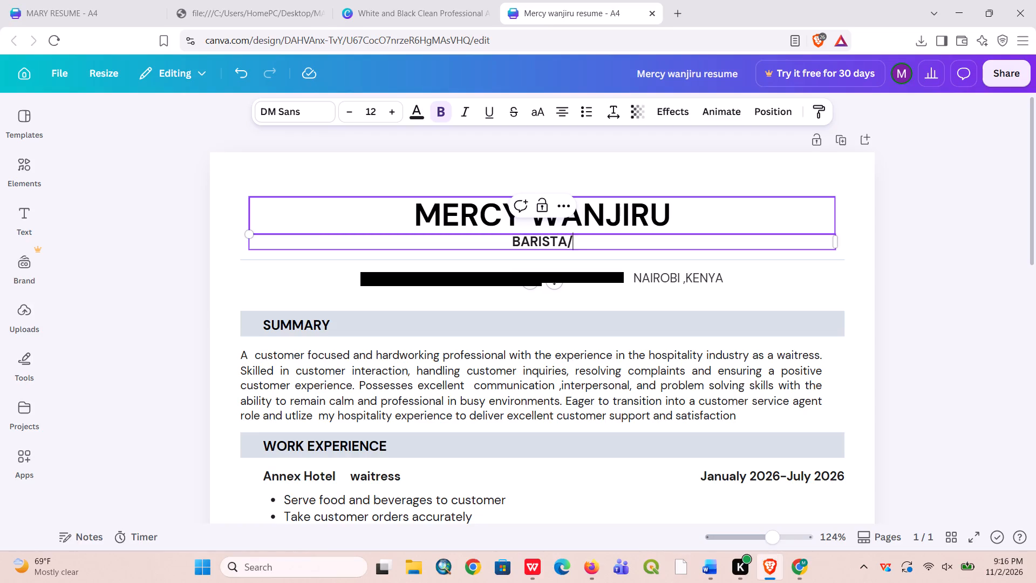
{"action": "type", "text": "WA"}
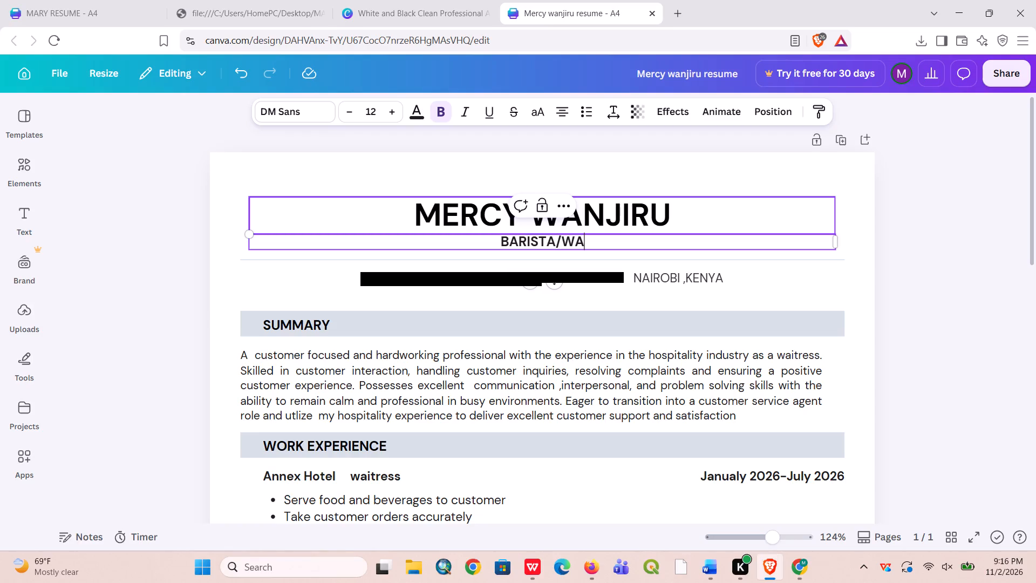
{"action": "type", "text": "IRESS"}
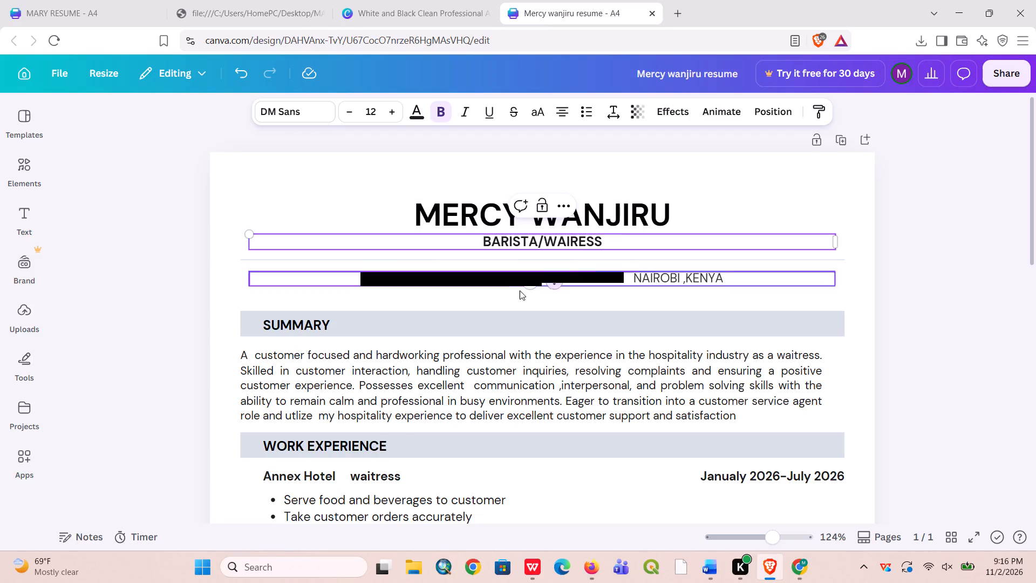
{"action": "key", "text": "BackSpace"}
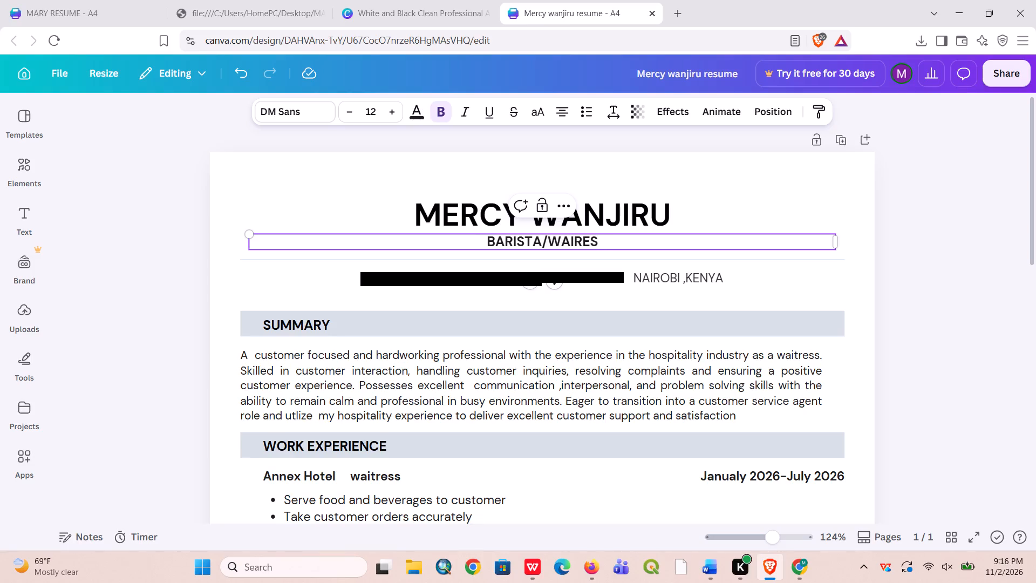
{"action": "key", "text": "BackSpace"}
{"action": "key", "text": "BackSpace"}
{"action": "key", "text": "BackSpace"}
{"action": "type", "text": "TRESS"}
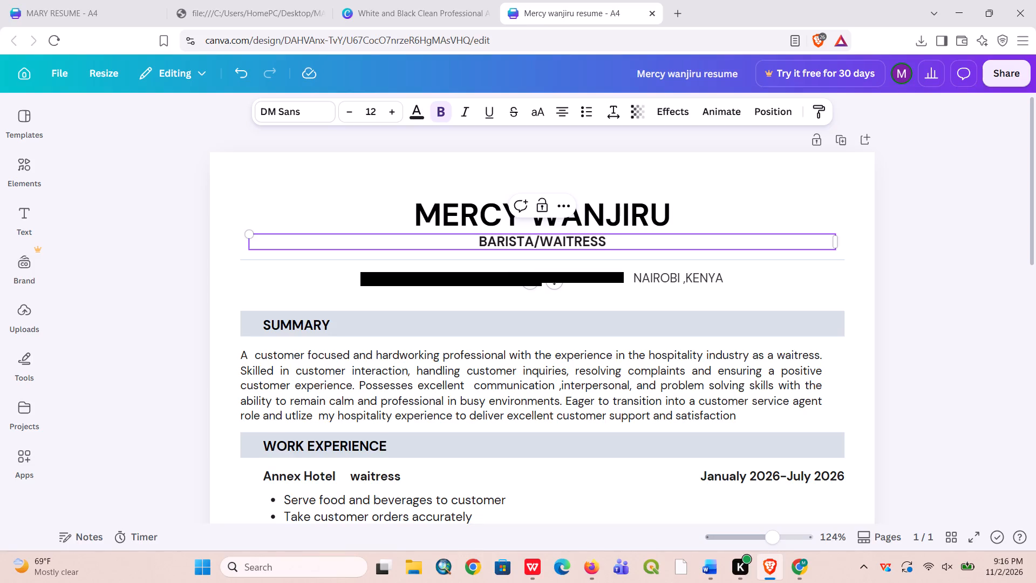
Delete the closing text of the resume's Summary paragraph, working backwards from "satisfaction" through "my hospitality experience".
{"action": "scroll", "coordinate": [693, 287], "scroll_direction": "down", "scroll_amount": 1}
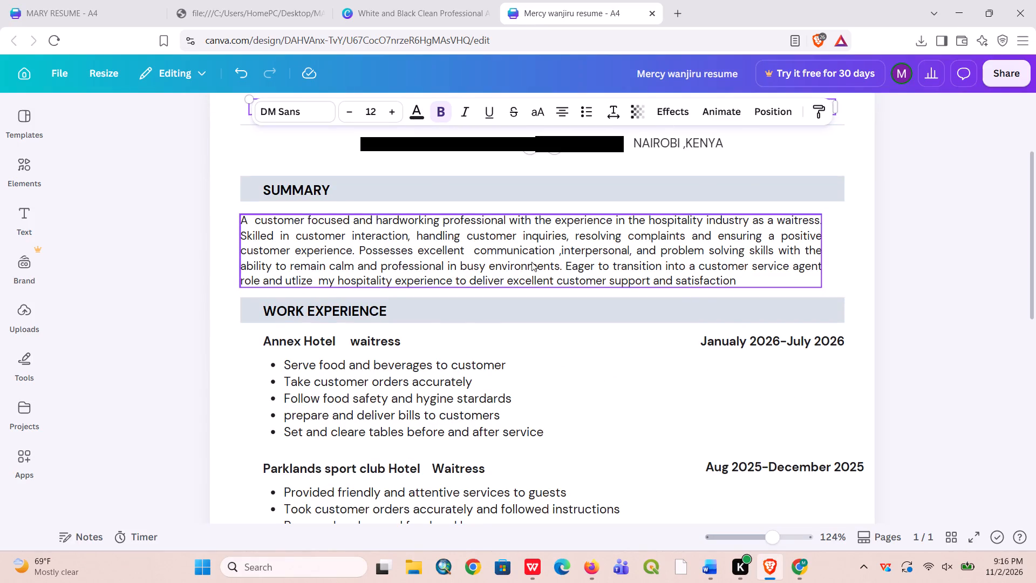
{"action": "left_click", "coordinate": [746, 280]}
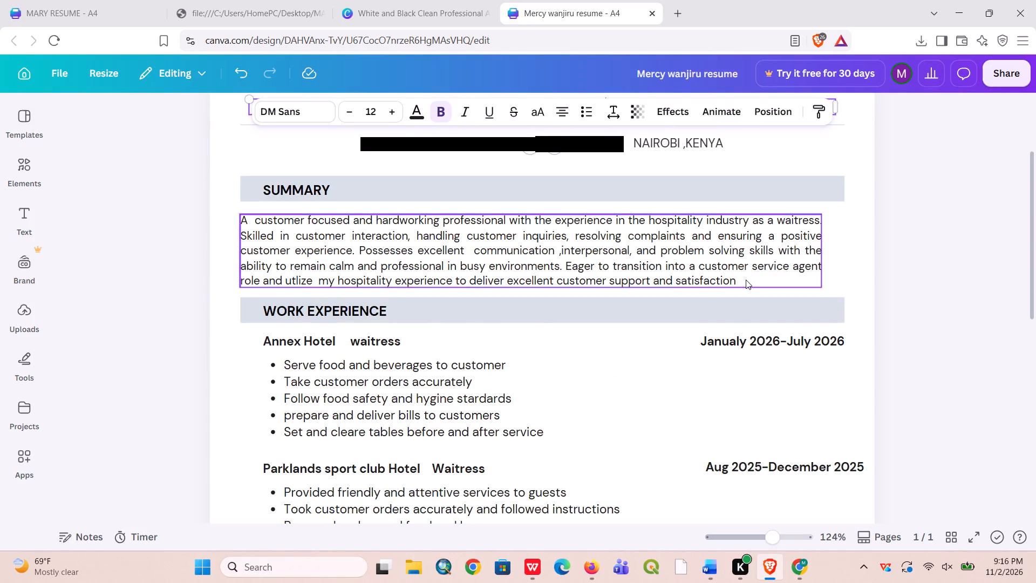
{"action": "left_click", "coordinate": [746, 280]}
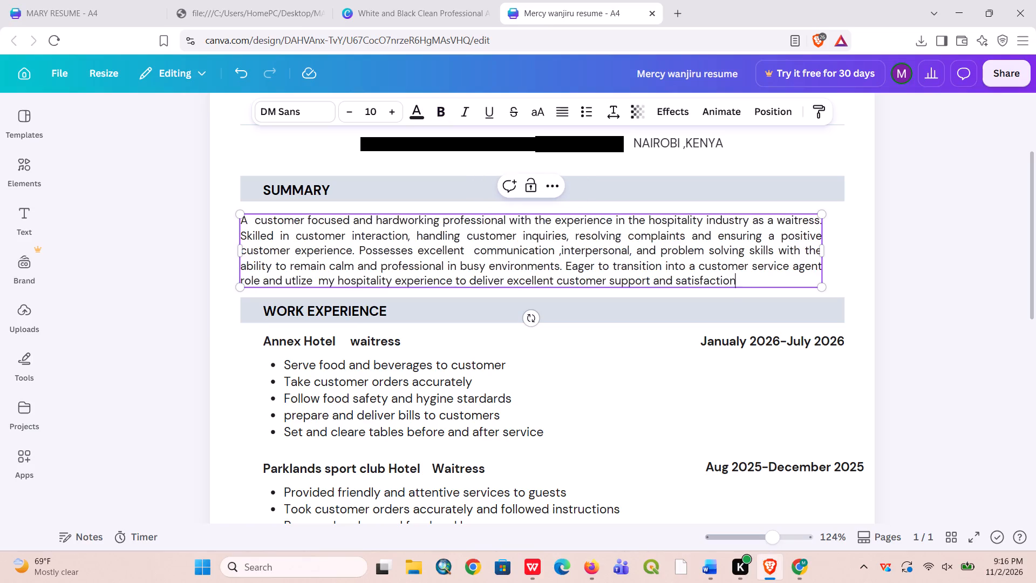
{"action": "key", "text": "BackSpace"}
{"action": "key", "text": "BackSpace"}
{"action": "key", "text": "BackSpace"}
{"action": "key", "text": "BackSpace"}
{"action": "key", "text": "BackSpace"}
{"action": "key", "text": "BackSpace"}
{"action": "key", "text": "BackSpace"}
{"action": "key", "text": "BackSpace"}
{"action": "key", "text": "BackSpace"}
{"action": "key", "text": "BackSpace"}
{"action": "key", "text": "BackSpace"}
{"action": "key", "text": "BackSpace"}
{"action": "key", "text": "BackSpace"}
{"action": "key", "text": "BackSpace"}
{"action": "key", "text": "BackSpace"}
{"action": "key", "text": "BackSpace"}
{"action": "key", "text": "BackSpace"}
{"action": "key", "text": "BackSpace"}
{"action": "key", "text": "BackSpace"}
{"action": "key", "text": "BackSpace"}
{"action": "key", "text": "BackSpace"}
{"action": "key", "text": "BackSpace"}
{"action": "key", "text": "BackSpace"}
{"action": "key", "text": "BackSpace"}
{"action": "key", "text": "BackSpace"}
{"action": "key", "text": "BackSpace"}
{"action": "key", "text": "BackSpace"}
{"action": "key", "text": "BackSpace"}
{"action": "key", "text": "BackSpace"}
{"action": "key", "text": "BackSpace"}
{"action": "key", "text": "BackSpace"}
{"action": "key", "text": "BackSpace"}
{"action": "key", "text": "BackSpace"}
{"action": "key", "text": "BackSpace"}
{"action": "key", "text": "BackSpace"}
{"action": "key", "text": "BackSpace"}
{"action": "key", "text": "BackSpace"}
{"action": "key", "text": "BackSpace"}
{"action": "key", "text": "BackSpace"}
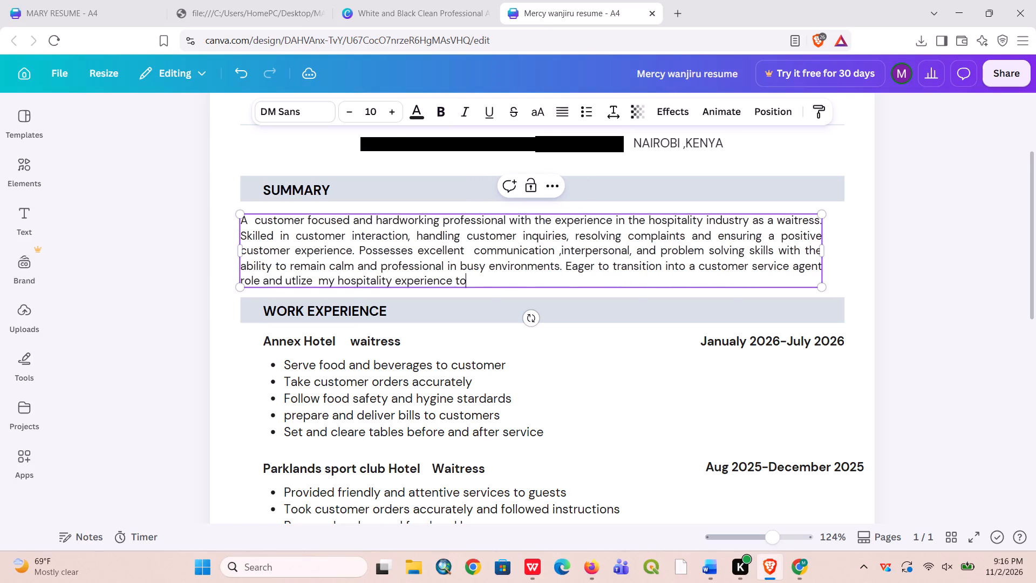
{"action": "key", "text": "BackSpace"}
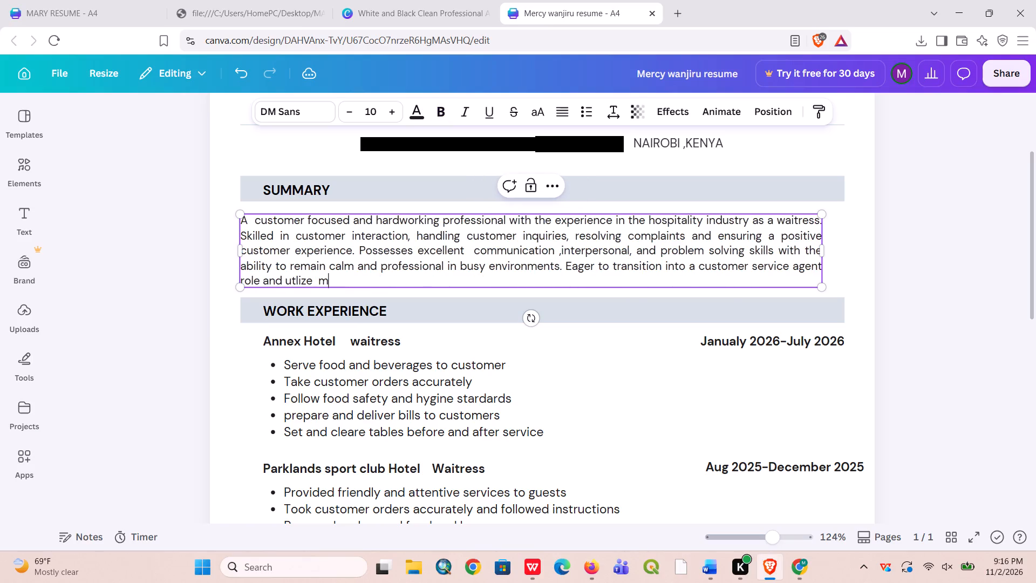